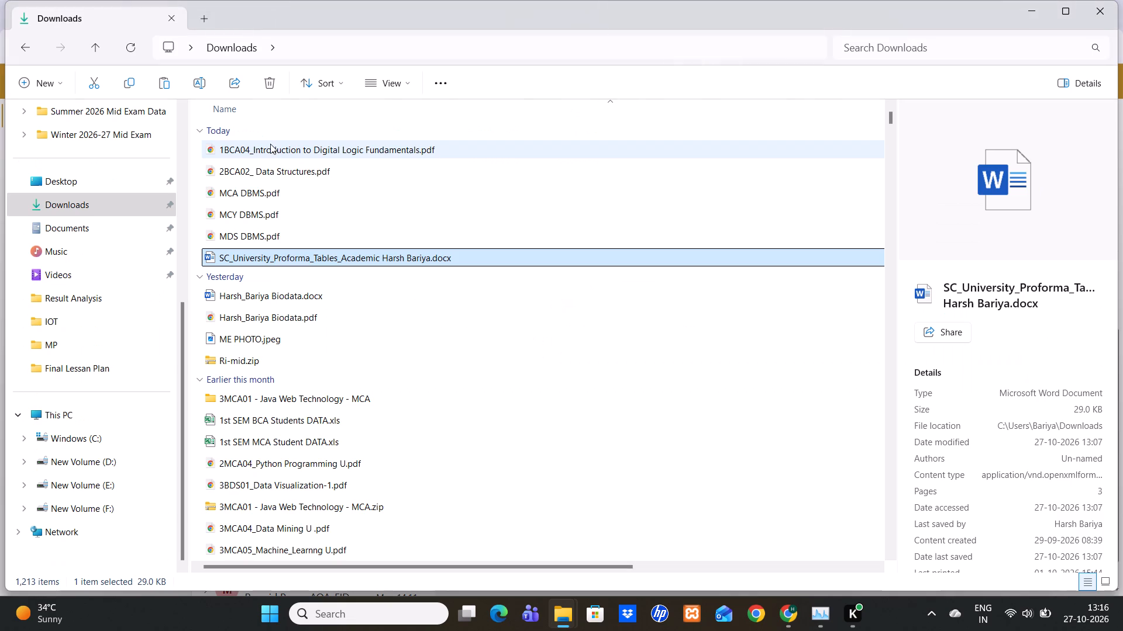
Switch from the Downloads window to the File Explorer window showing the DBMS folder.
key("alt+Tab")
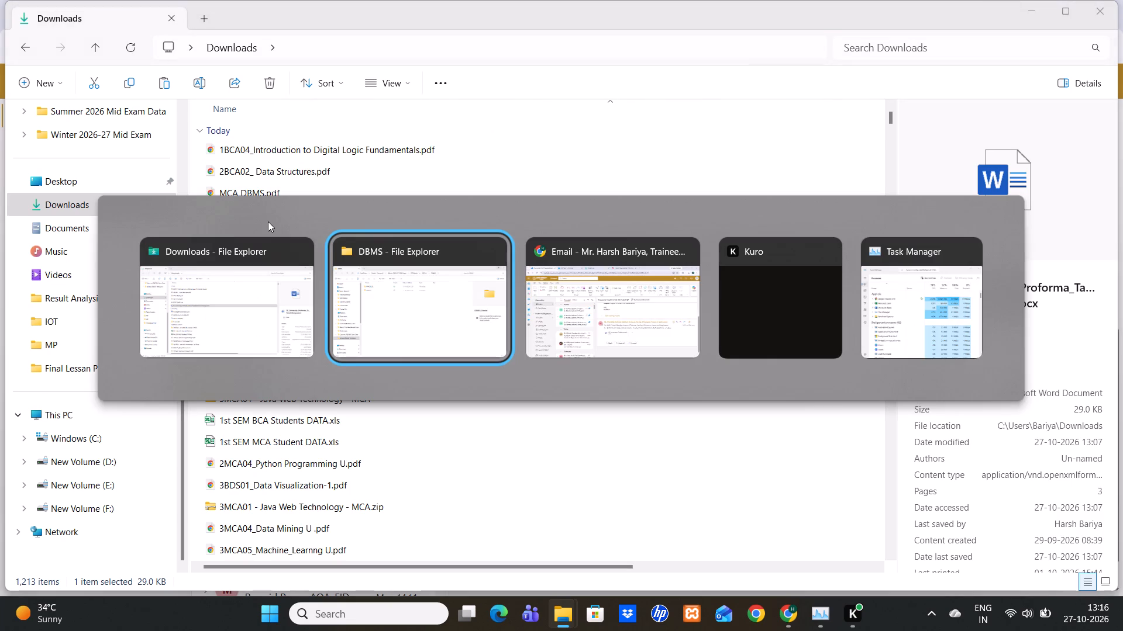
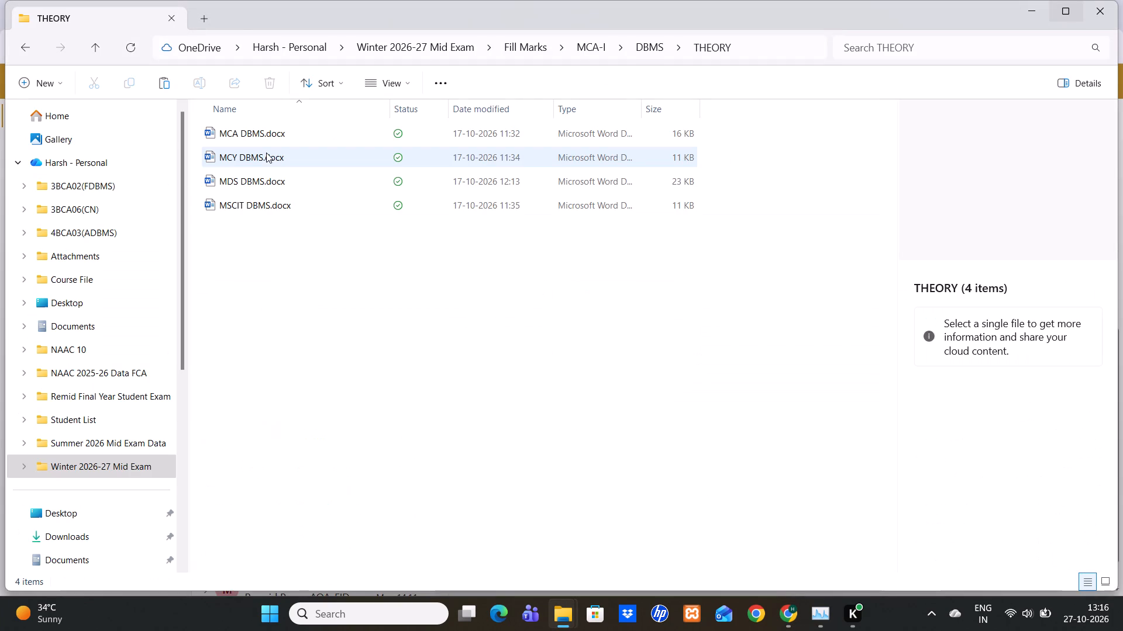
Delete MCA DBMS.docx, MCY DBMS.docx and MDS DBMS.docx from the THEORY folder.
left_click(271, 141)
key("shift+Down")
key("shift+Down")
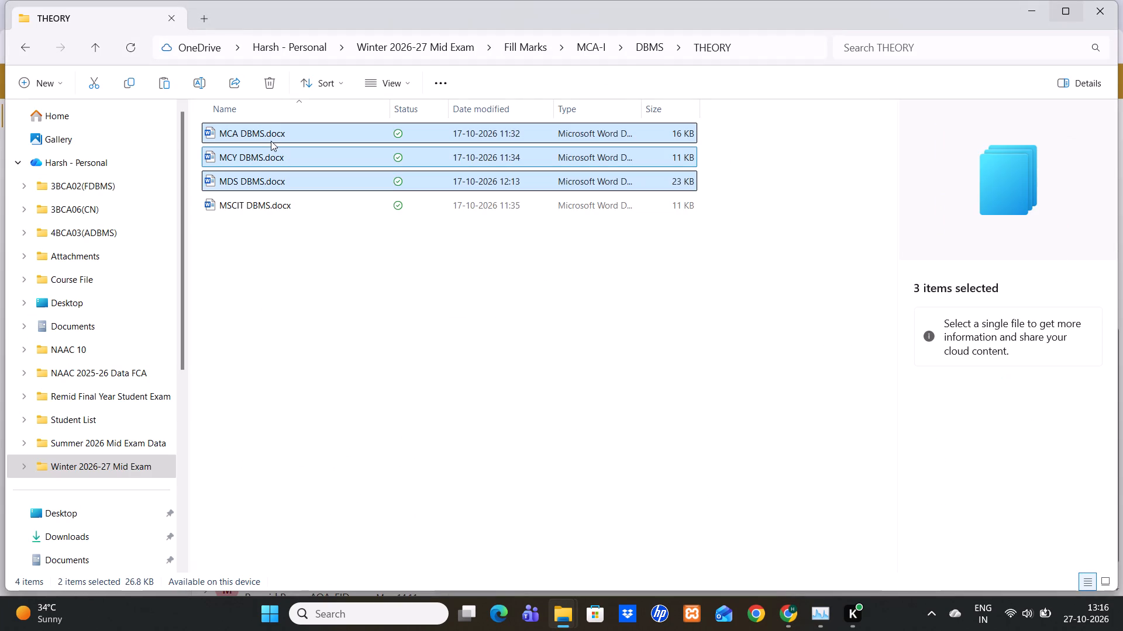
key("Delete")
Switch from the THEORY folder to the Downloads File Explorer window.
key("alt+Tab")
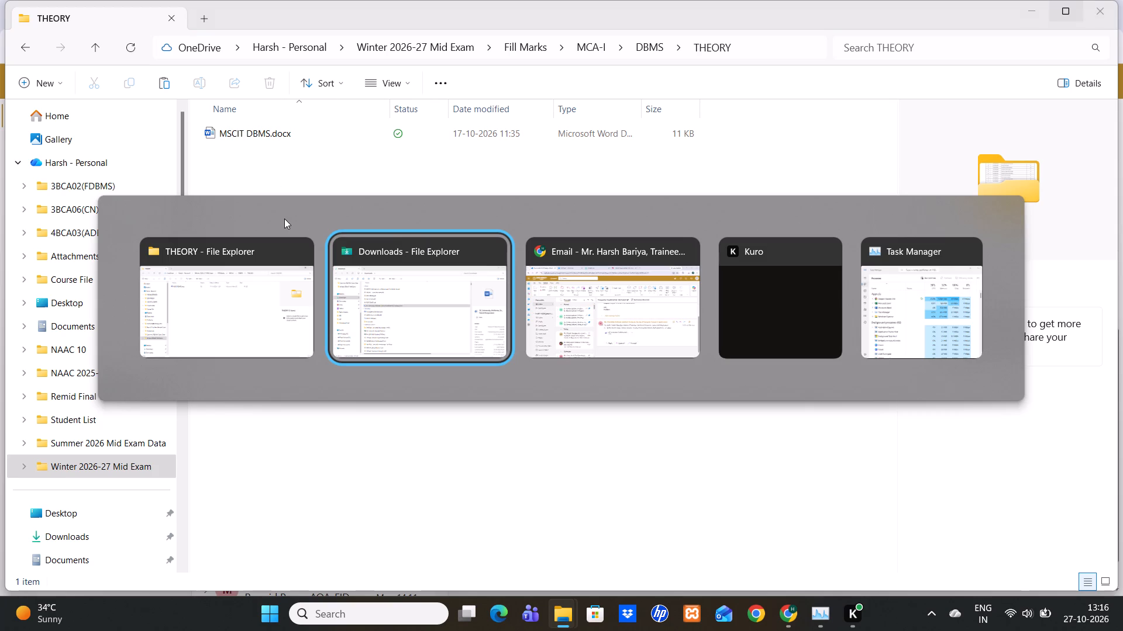
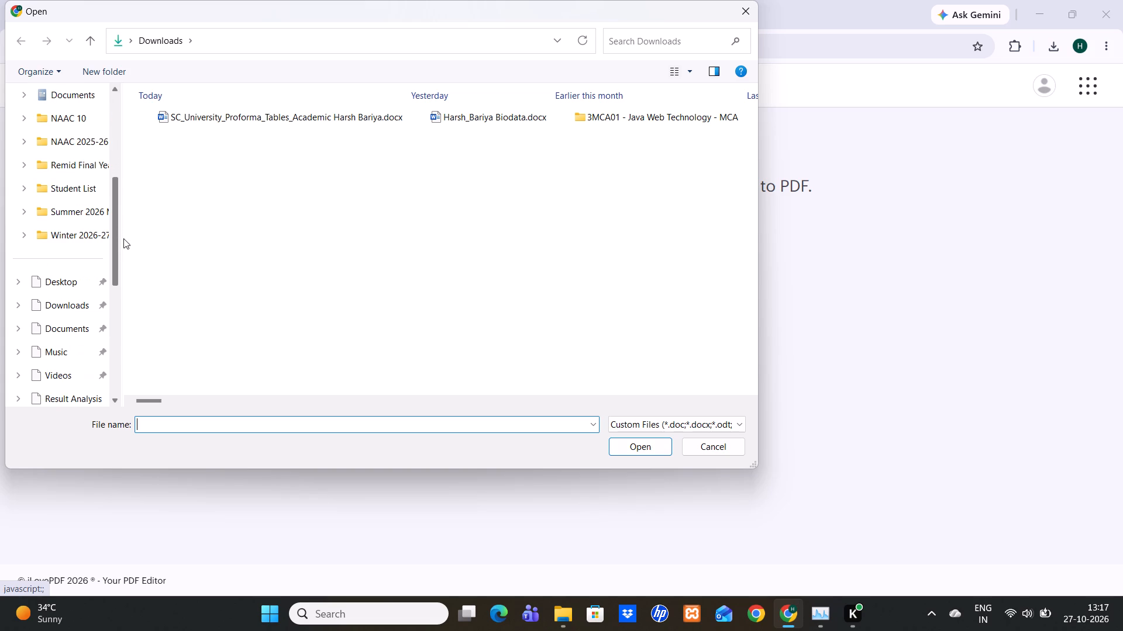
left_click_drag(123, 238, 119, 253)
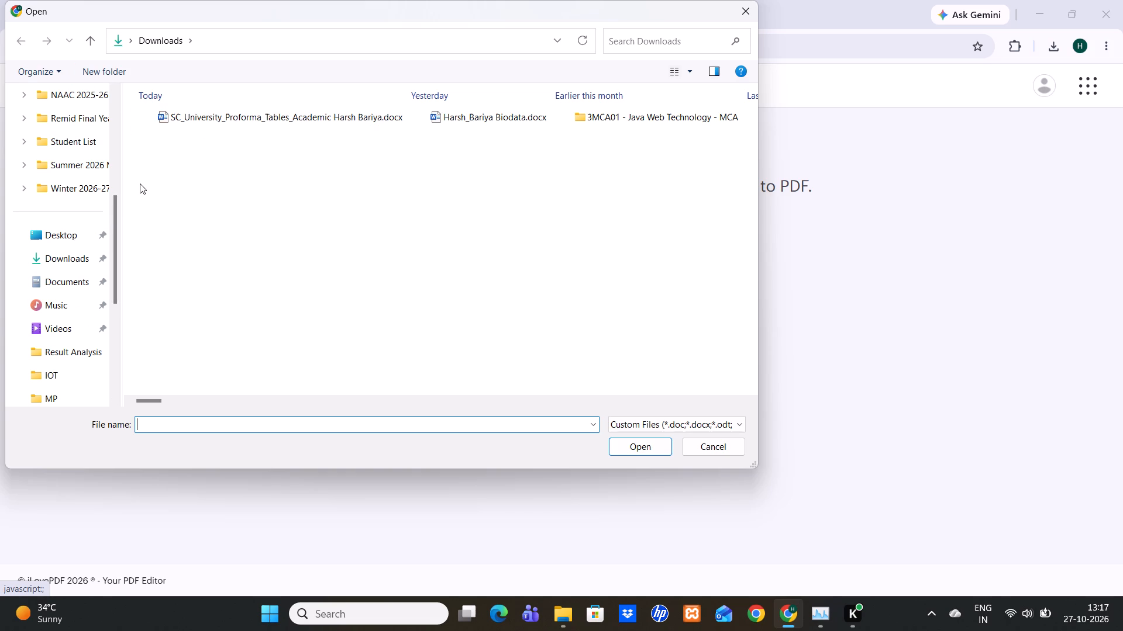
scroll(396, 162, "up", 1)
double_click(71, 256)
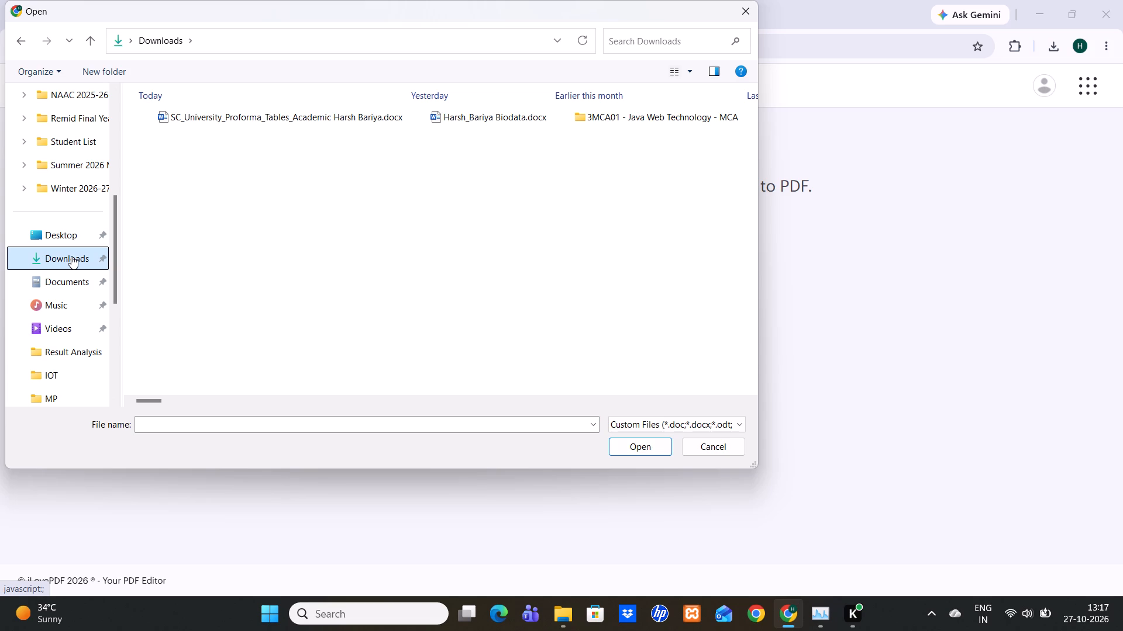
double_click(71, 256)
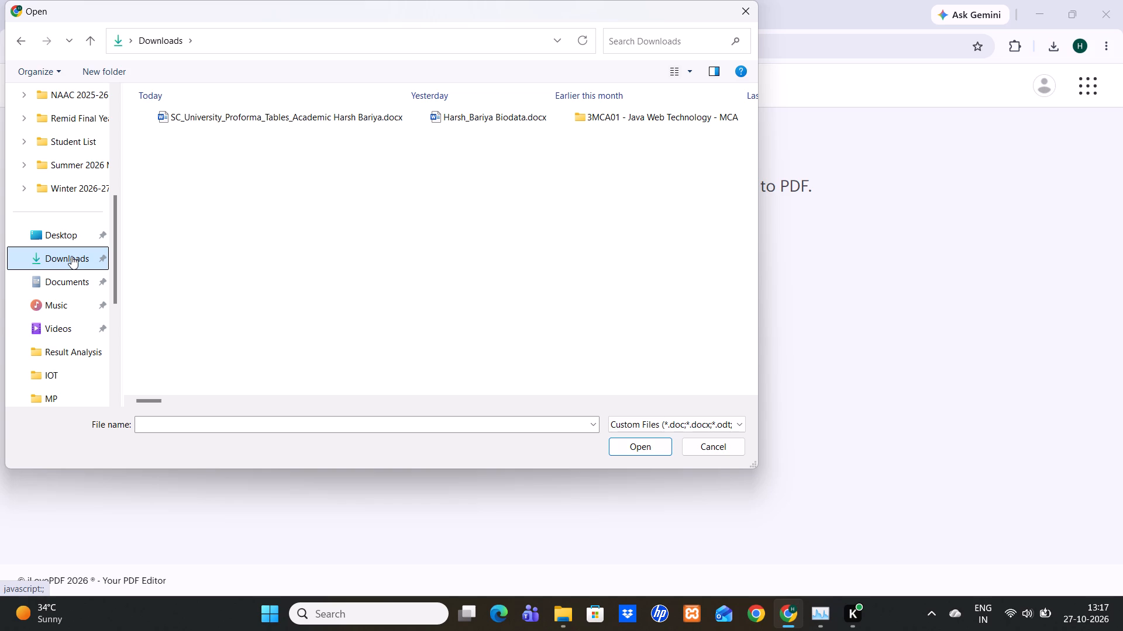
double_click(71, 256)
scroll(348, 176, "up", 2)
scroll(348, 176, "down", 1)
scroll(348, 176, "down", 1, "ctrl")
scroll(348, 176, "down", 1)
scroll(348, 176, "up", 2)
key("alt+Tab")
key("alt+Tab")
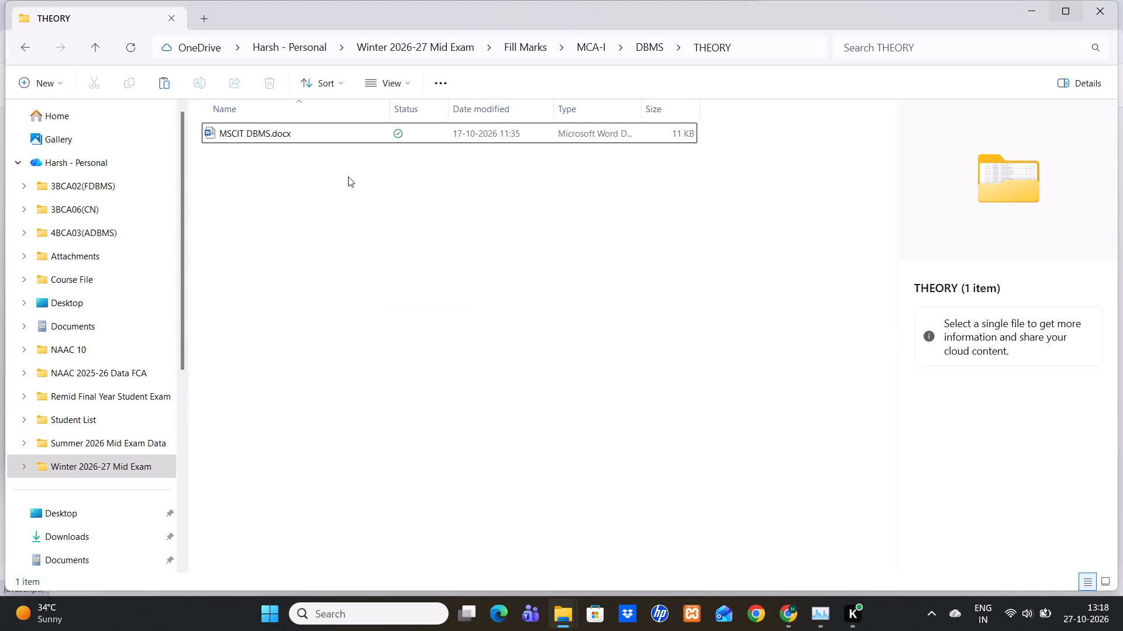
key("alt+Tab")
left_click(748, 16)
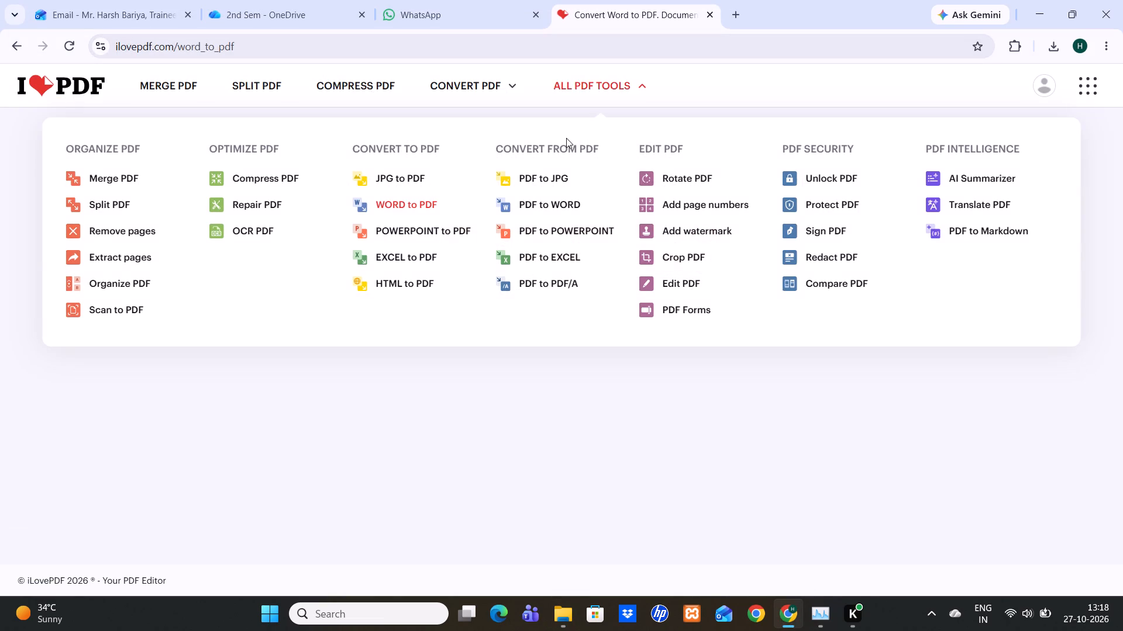
Convert MCA DBMS.pdf from the Downloads folder to a Word document with the PDF to WORD converter, using No OCR.
left_click(545, 197)
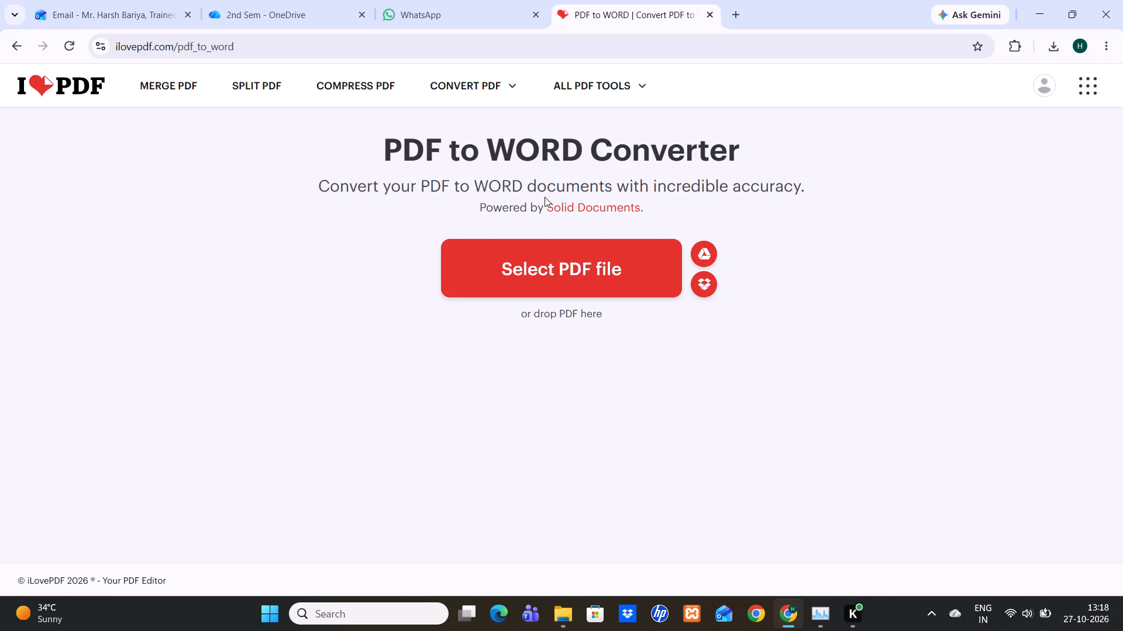
left_click(543, 269)
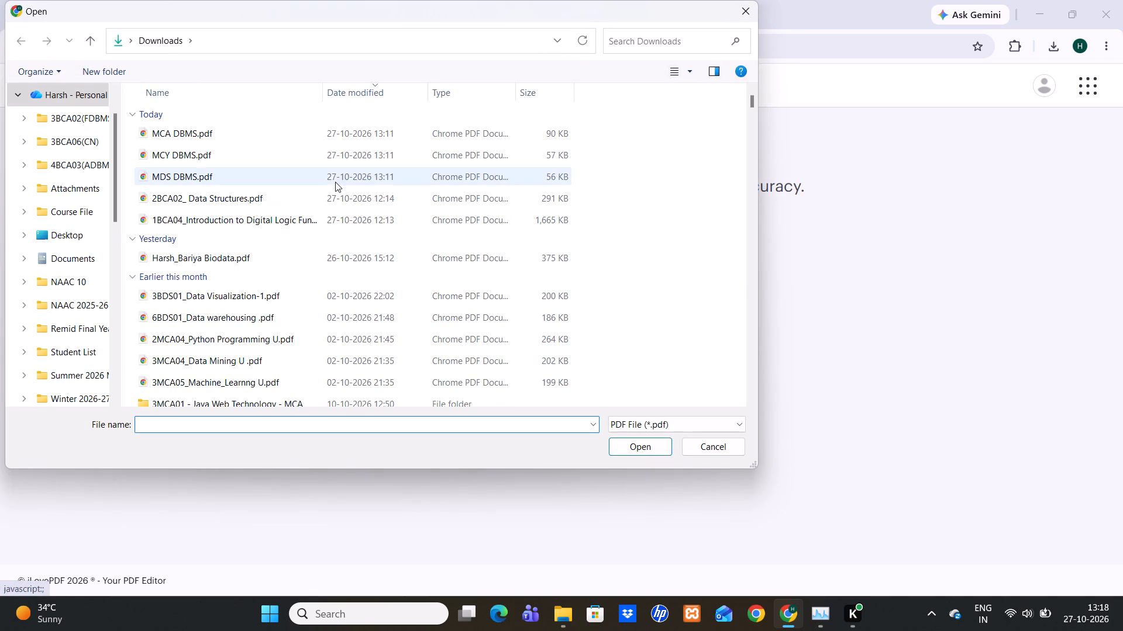
left_click(308, 129)
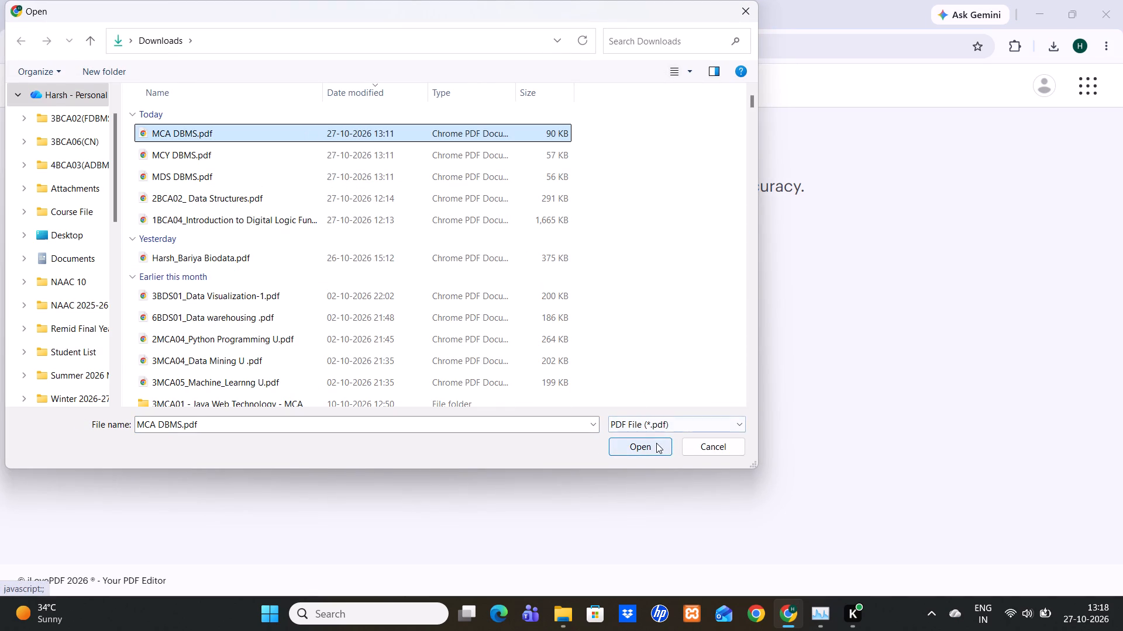
left_click(656, 443)
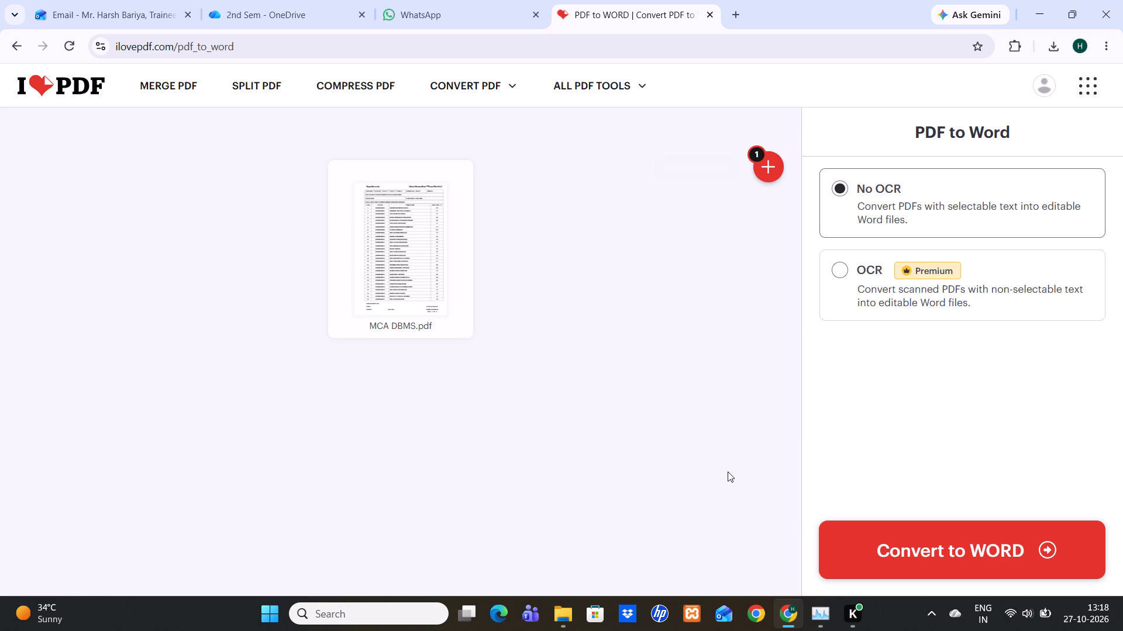
left_click(877, 535)
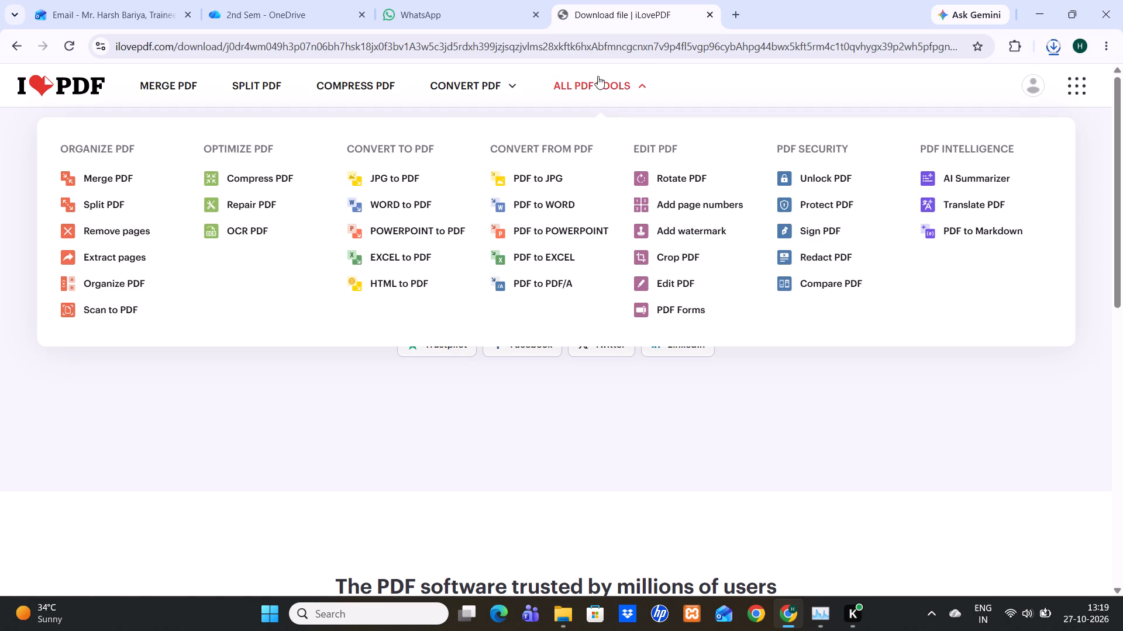
Convert MCY DBMS.pdf from the Downloads folder to Word with the PDF to WORD converter and download the result.
left_click(544, 203)
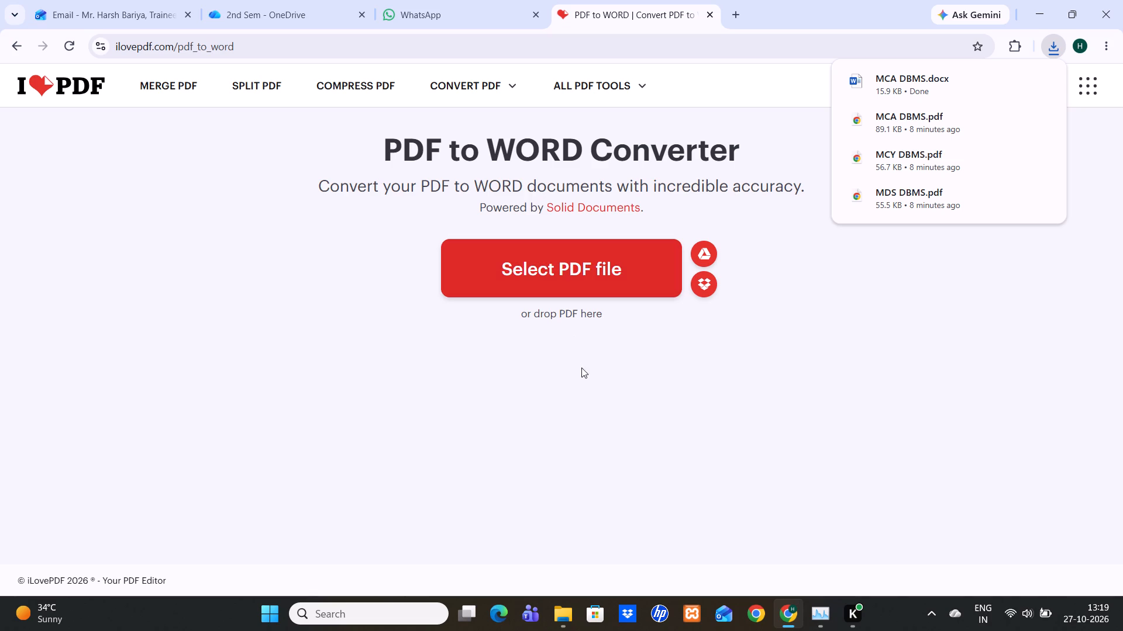
left_click(548, 276)
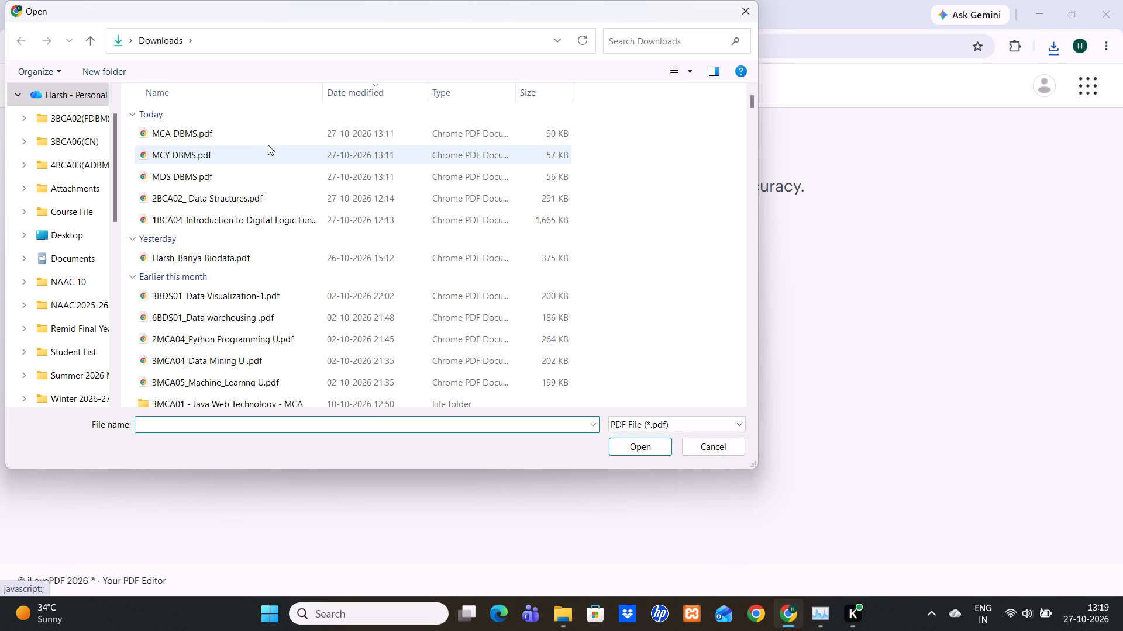
left_click(266, 150)
left_click(640, 452)
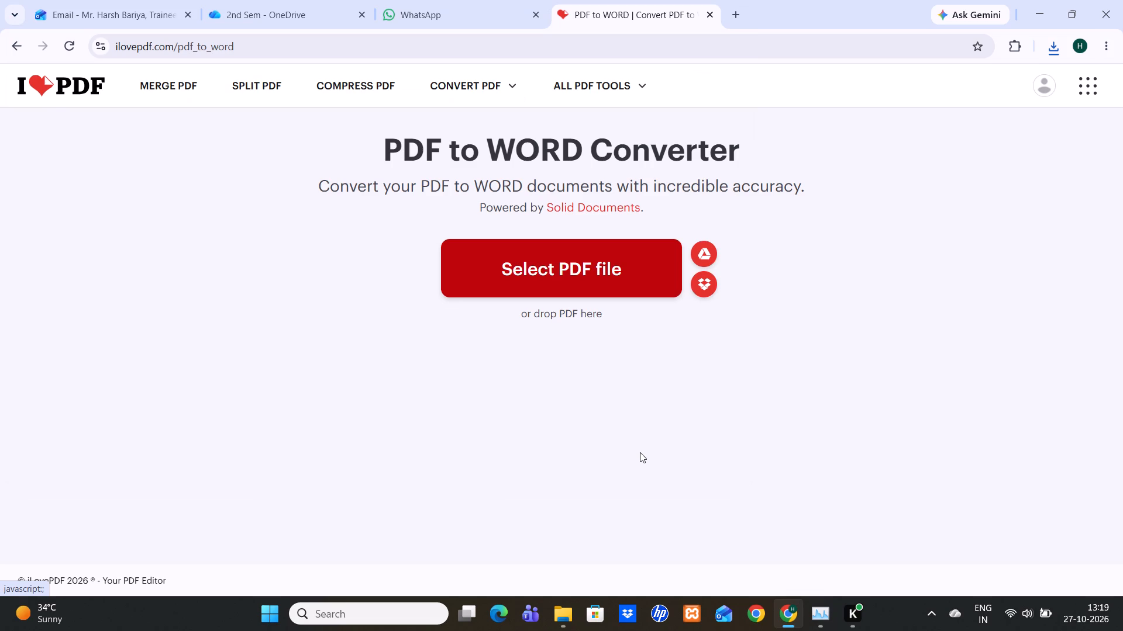
left_click(846, 538)
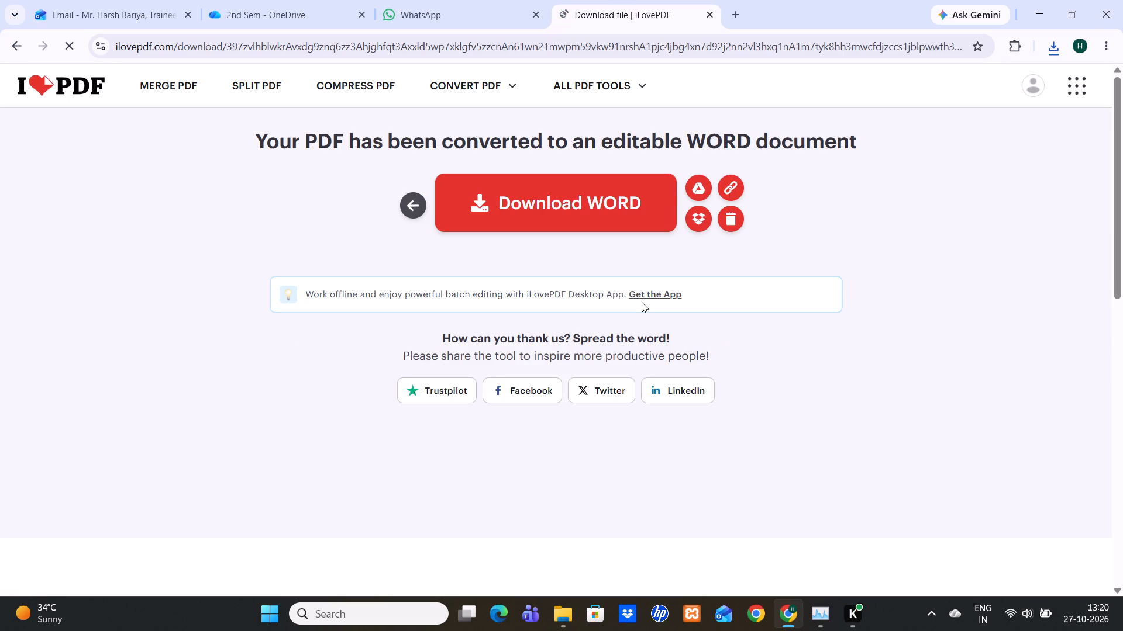
left_click(578, 212)
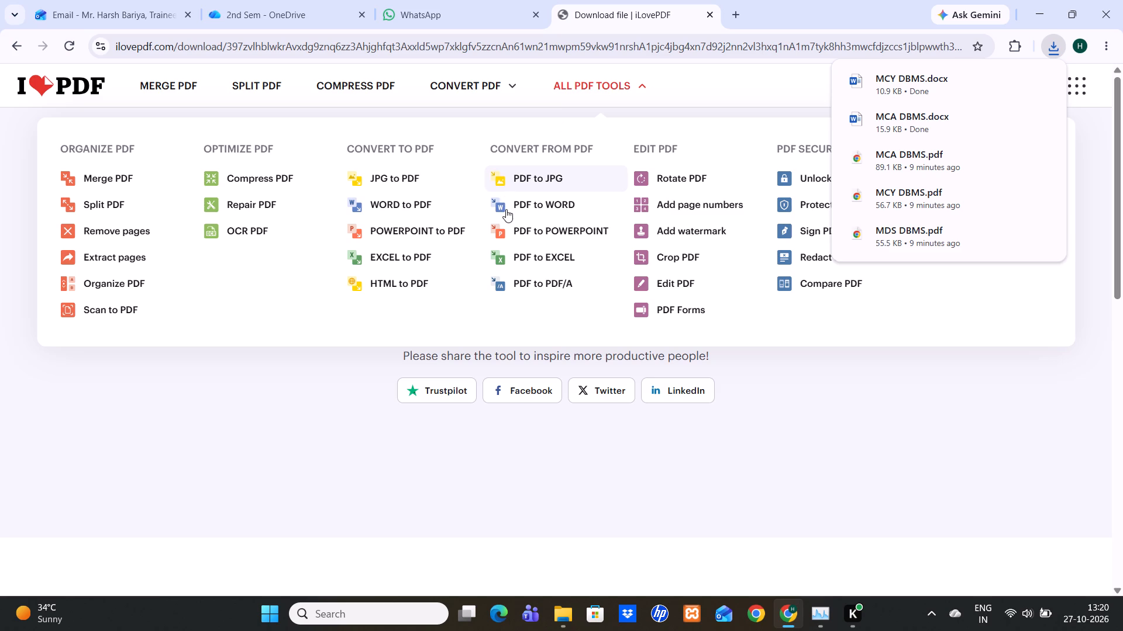
Convert MDS DBMS.pdf from the Downloads folder to a Word document with the PDF to WORD converter, using No OCR.
left_click(506, 209)
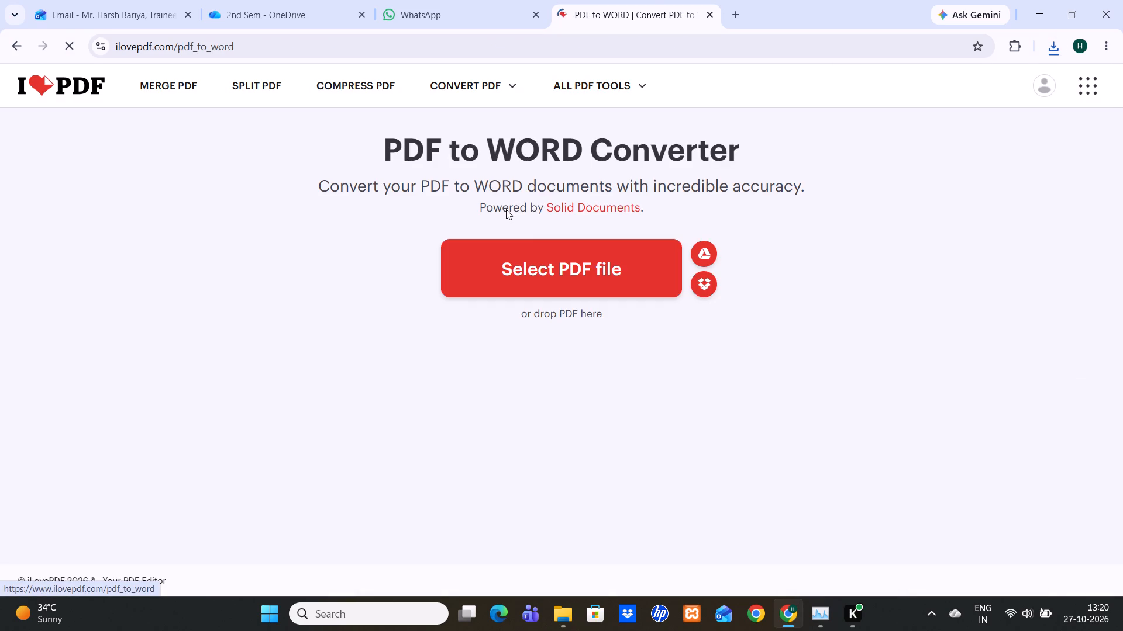
left_click(560, 267)
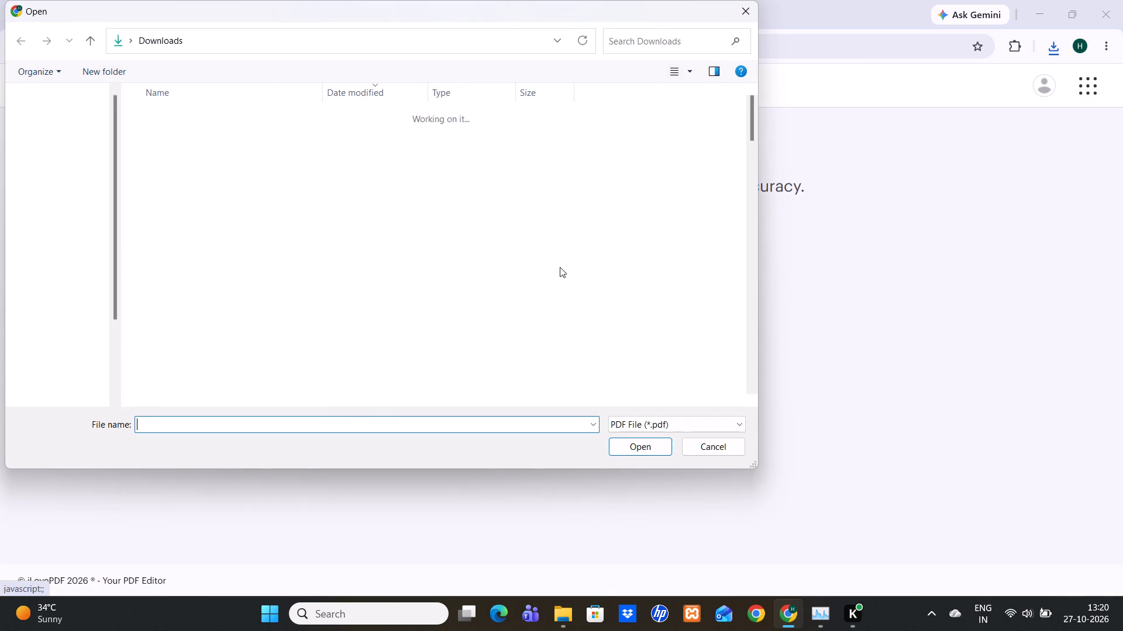
left_click(299, 173)
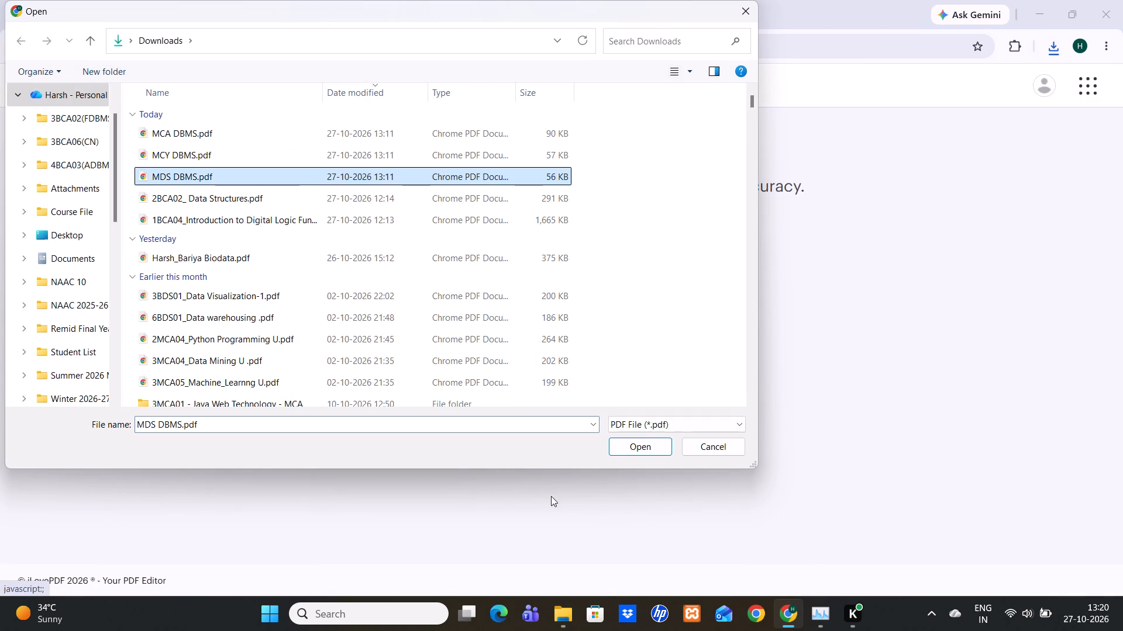
left_click(631, 446)
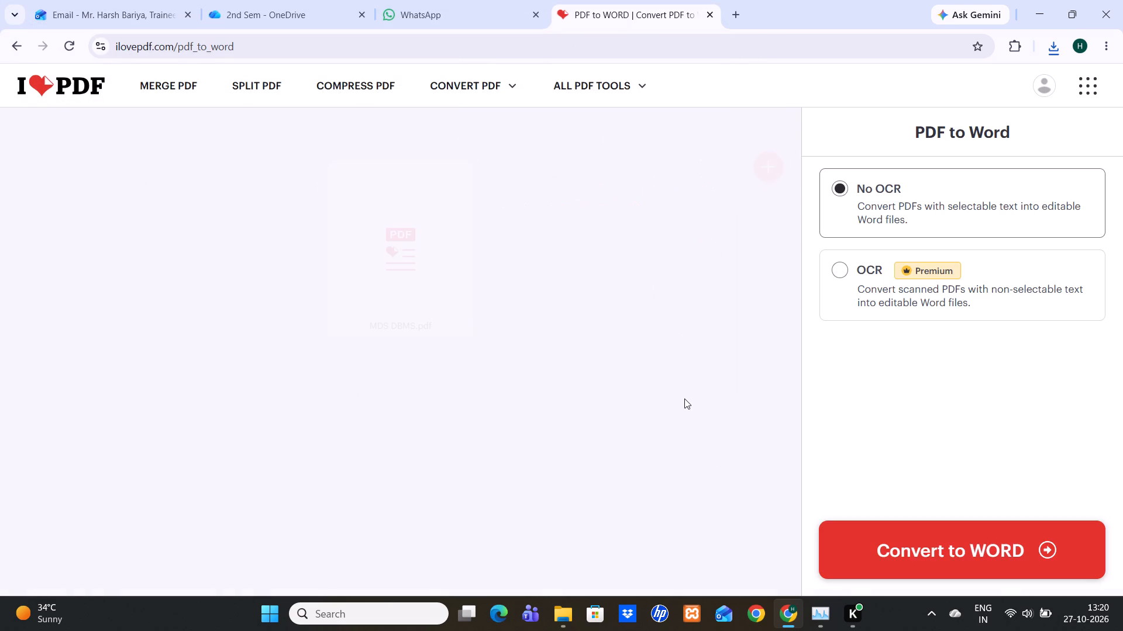
left_click(864, 532)
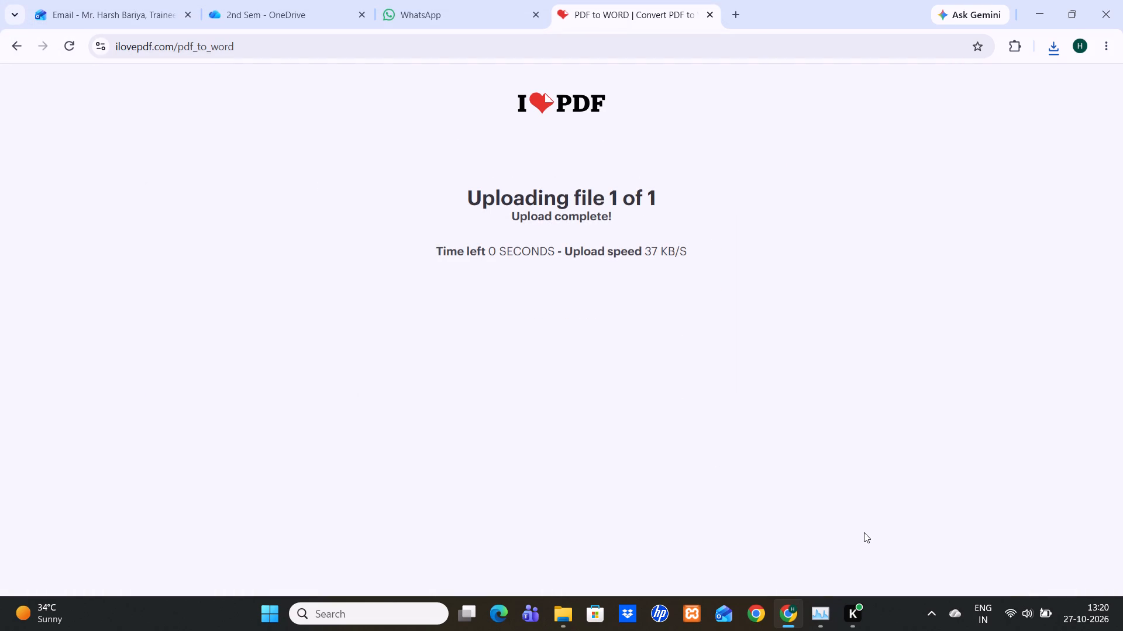
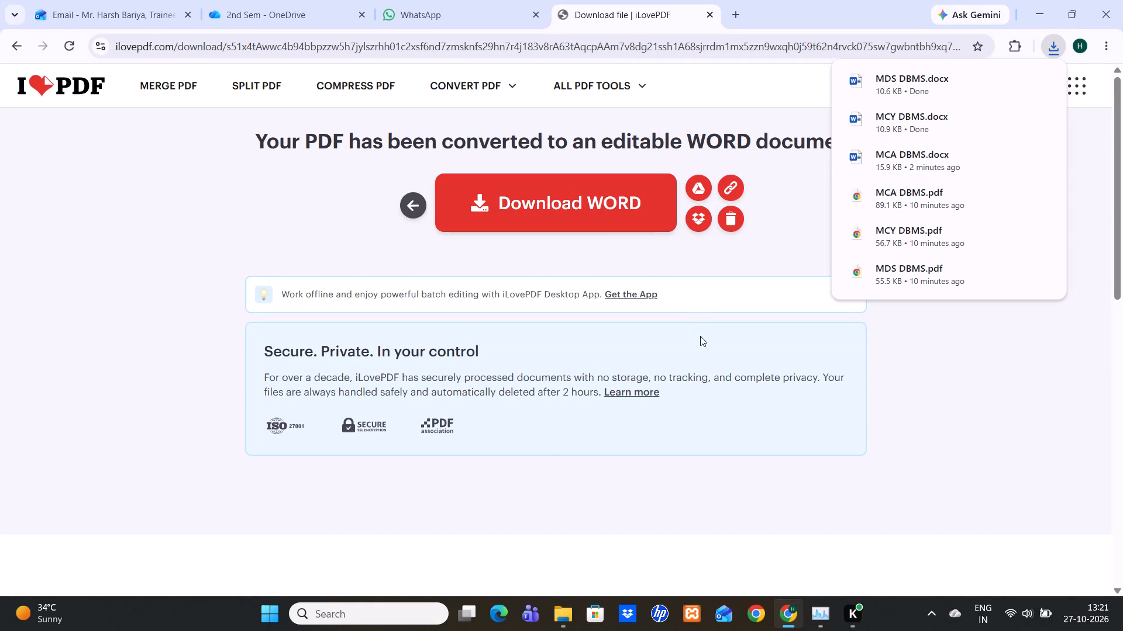
Copy MCA DBMS.docx, MCY DBMS.docx and MDS DBMS.docx from the Downloads folder into the THEORY folder under MCA-I > DBMS.
key("alt+Tab")
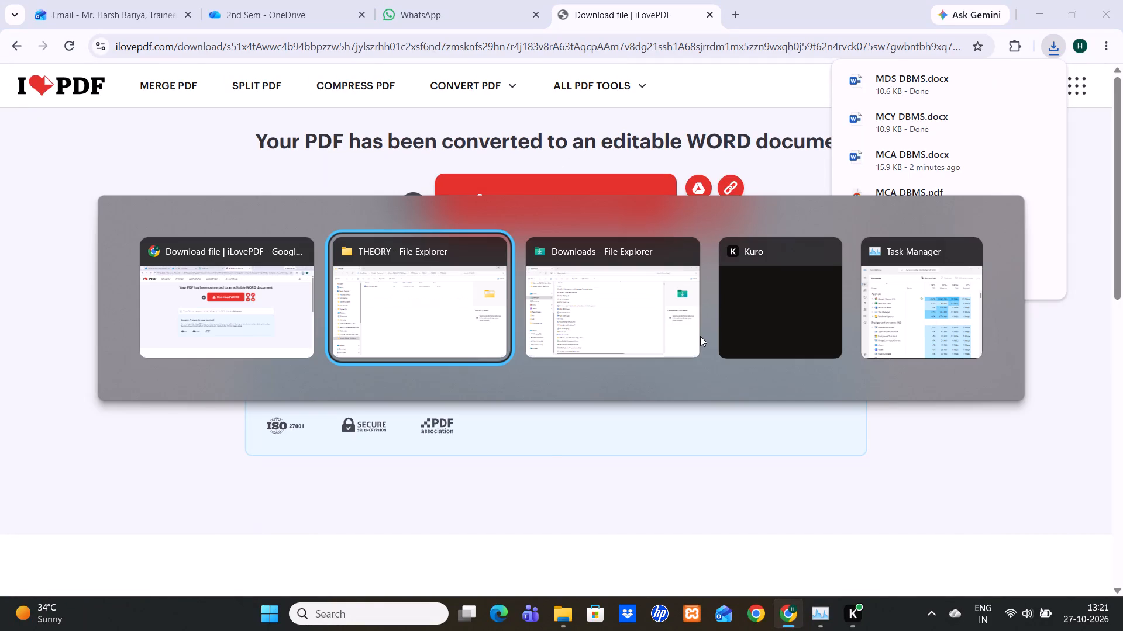
key("alt+Tab")
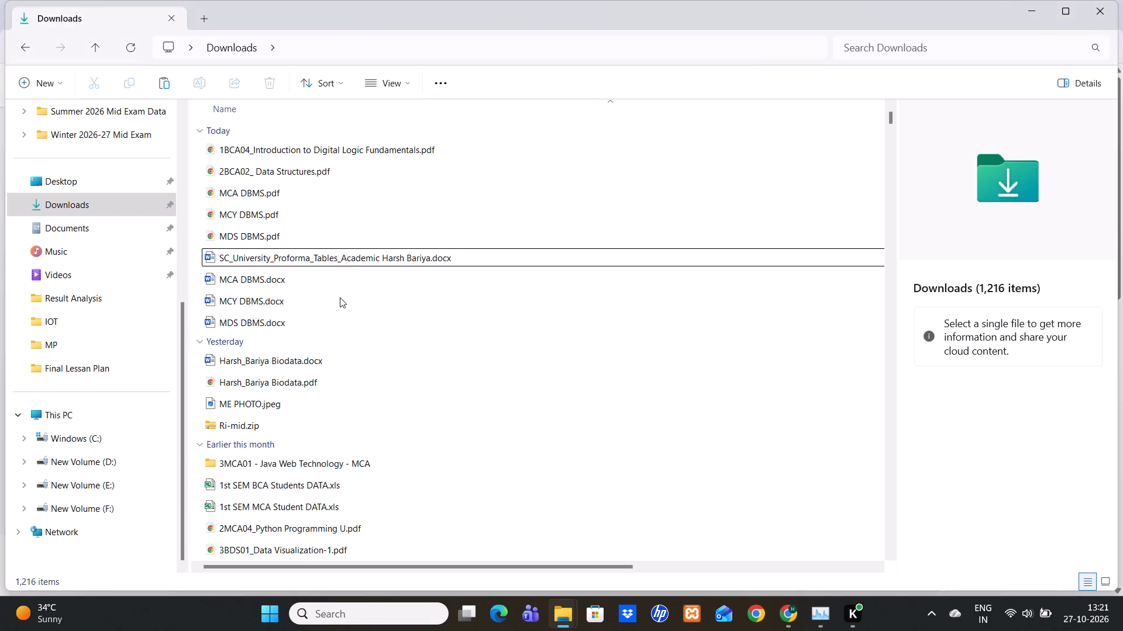
left_click(340, 284)
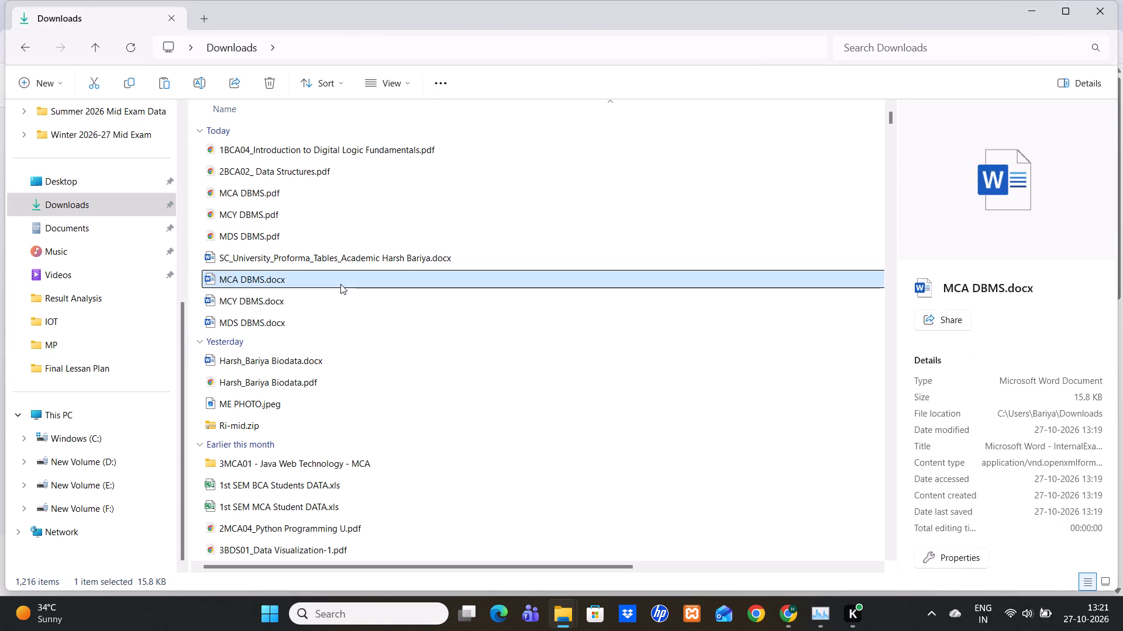
key("shift+Down")
key("shift+Down")
key("ctrl+c")
key("alt+Tab")
key("alt+Tab")
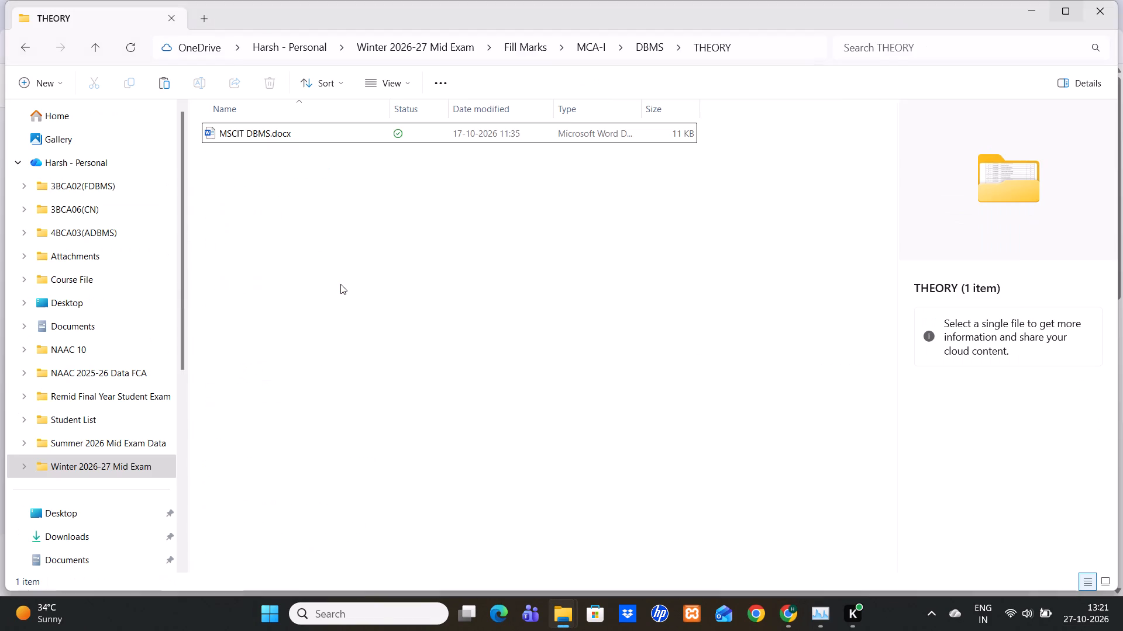
key("ctrl+v")
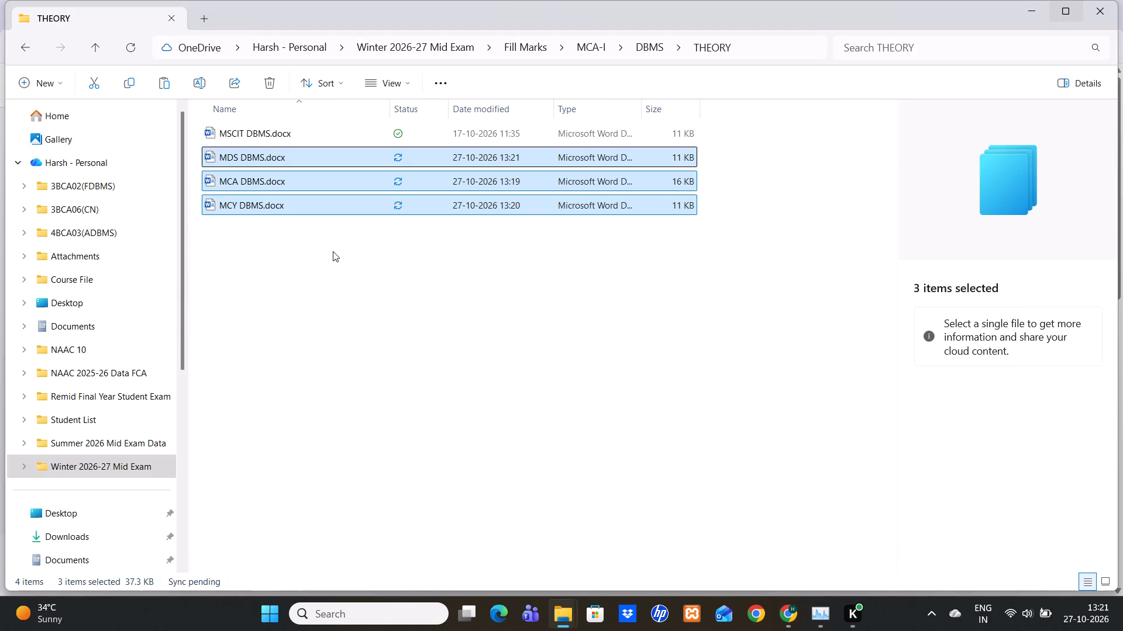
left_click(333, 251)
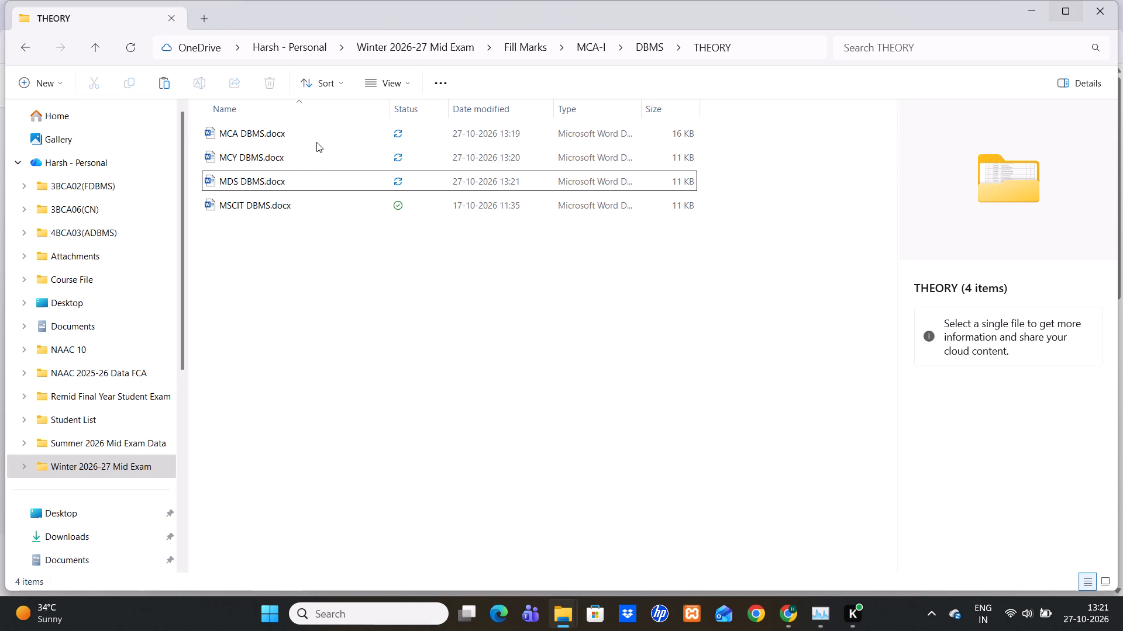
Open MCA DBMS.docx from the THEORY folder in Word.
double_click(315, 142)
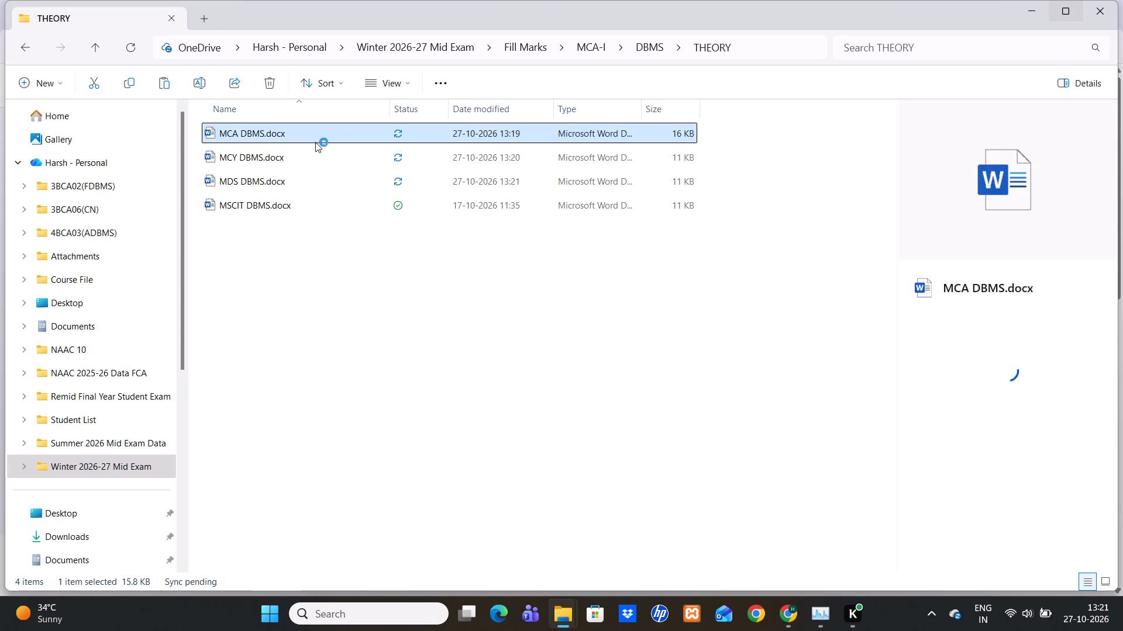
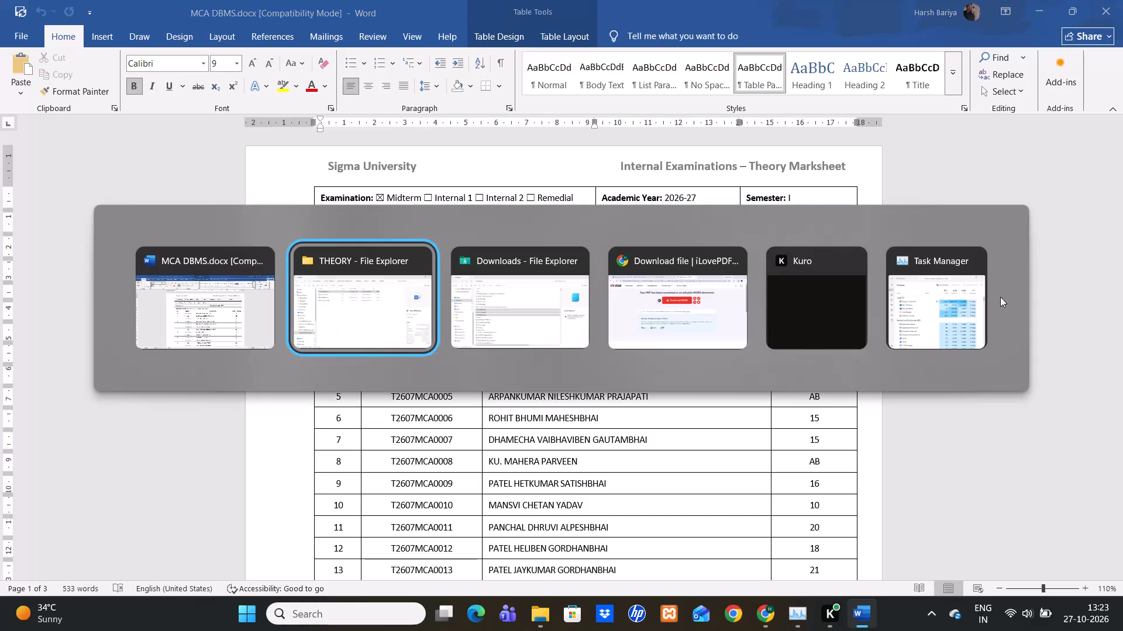
Open MCA-I MIDTERM - RESULT ANALYSIS .xlsx from the Result Analysis folder under Winter 2026-27 Mid Exam.
key("alt+Tab")
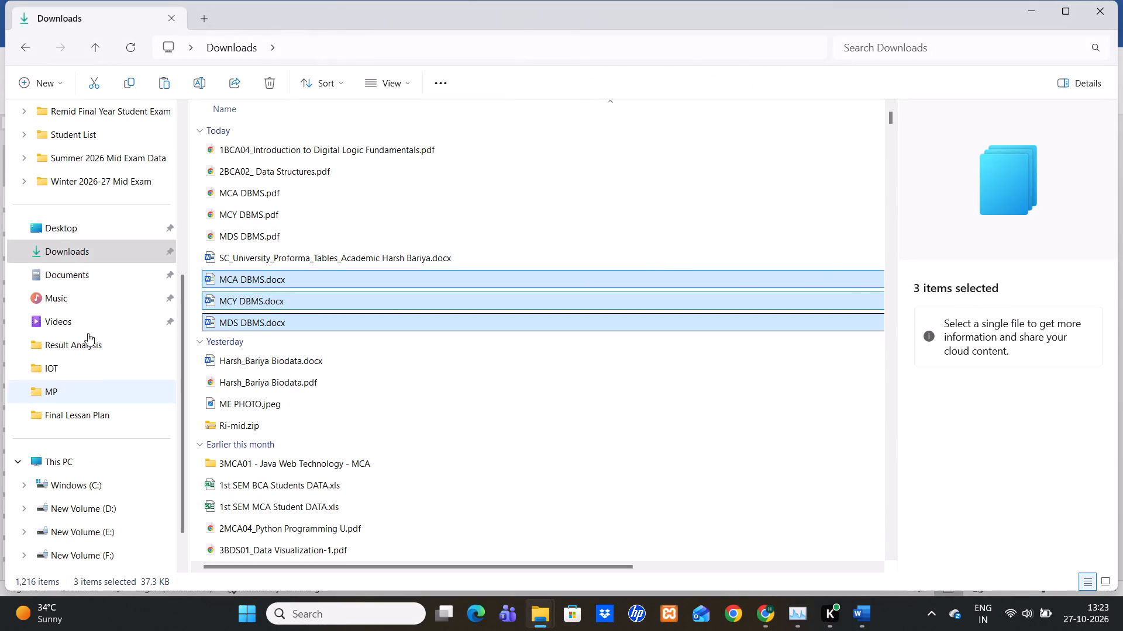
double_click(111, 182)
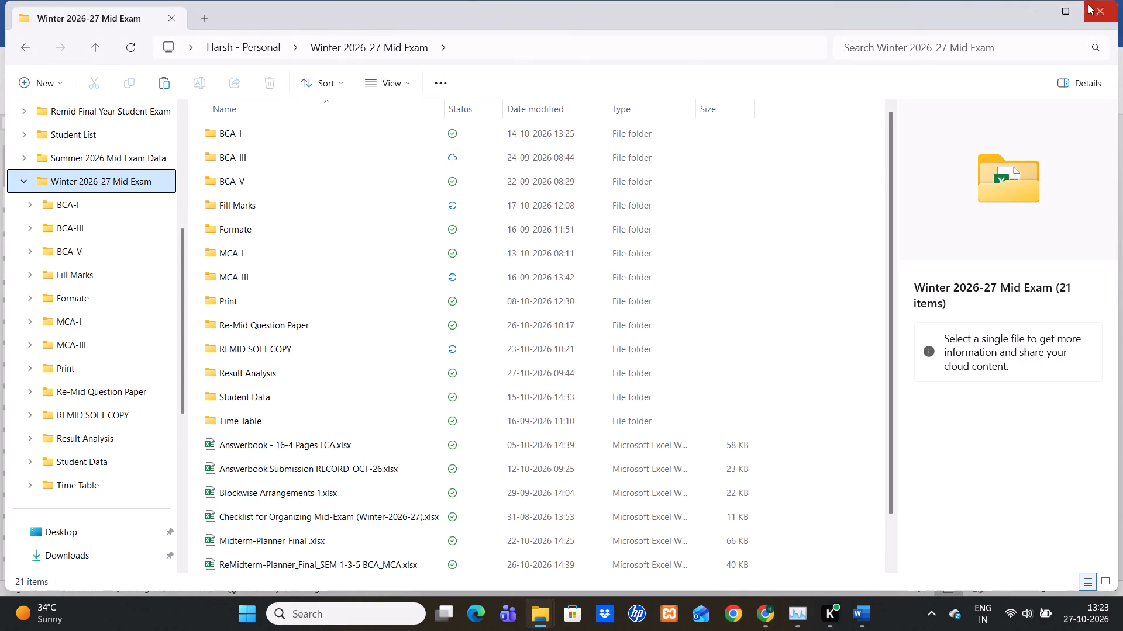
left_click(1081, 8)
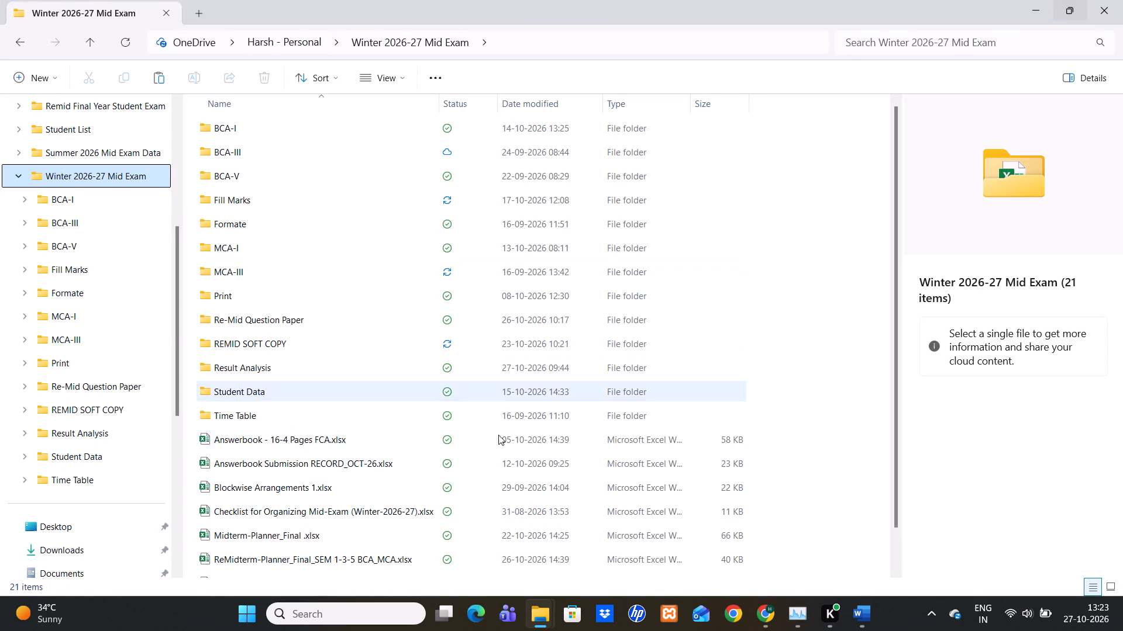
scroll(498, 444, "down", 1)
scroll(307, 531, "down", 1)
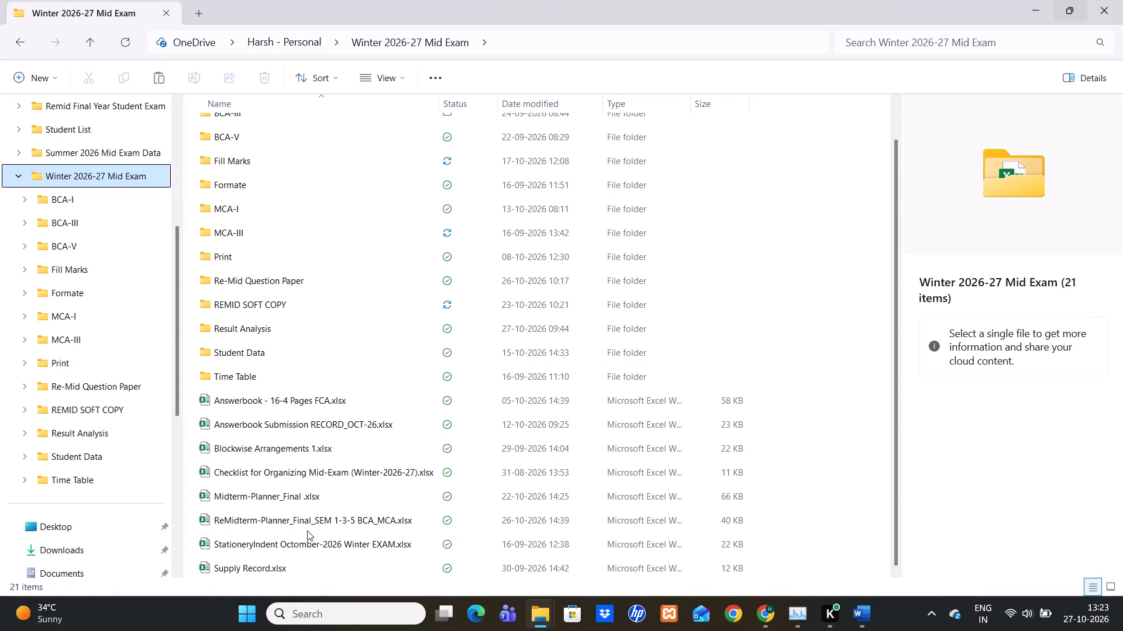
scroll(307, 531, "down", 1)
double_click(283, 333)
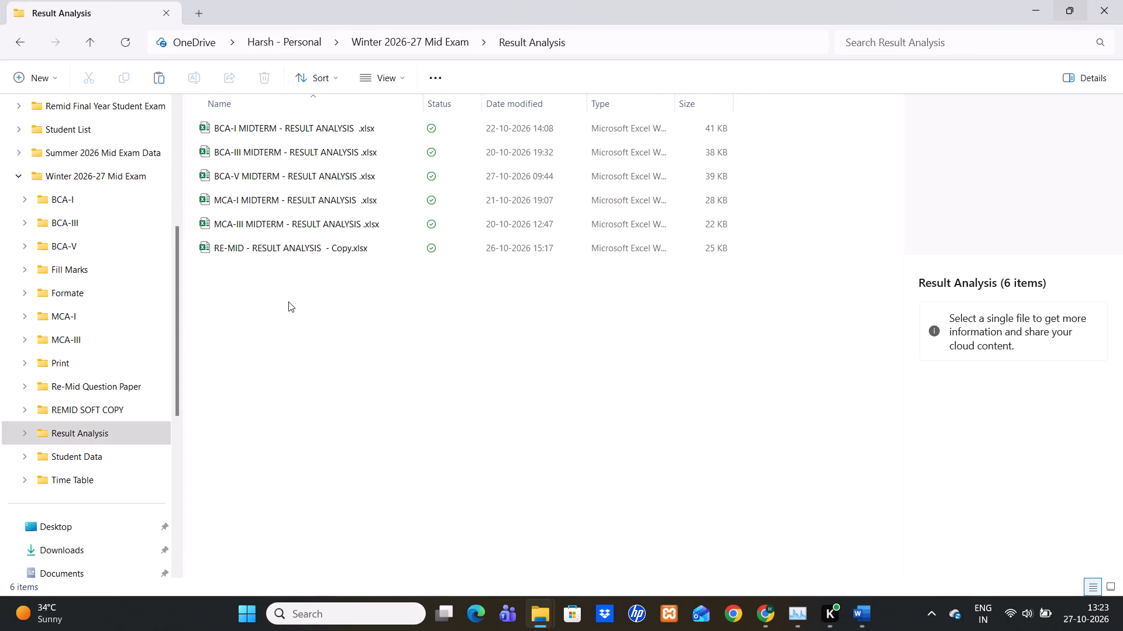
double_click(277, 194)
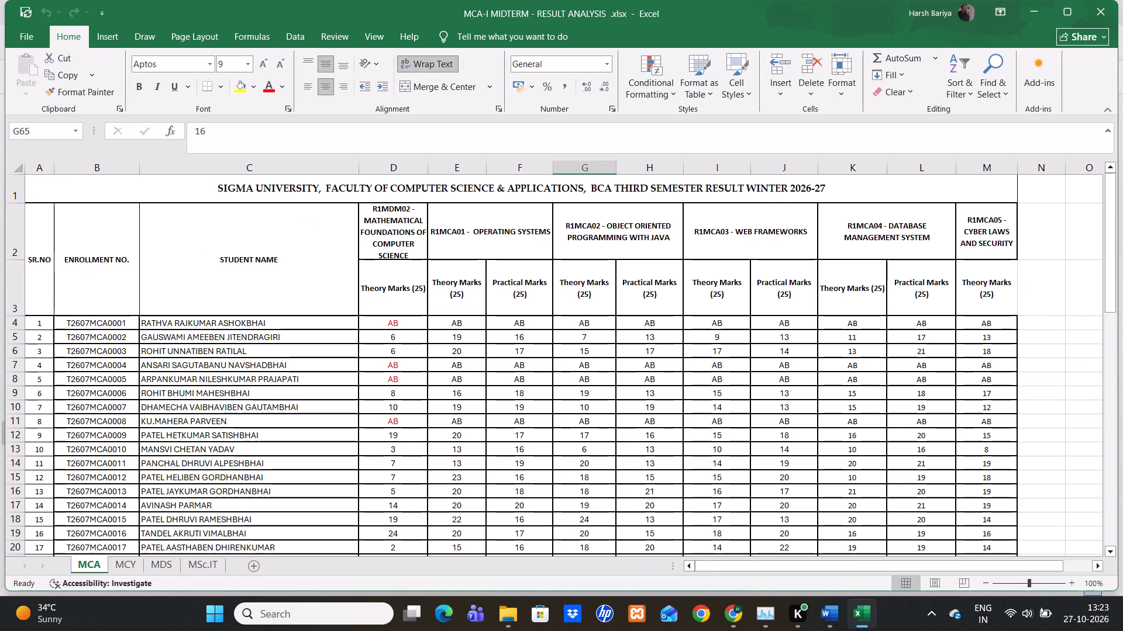
scroll(625, 377, "down", 1)
Select the marks for Sr No. 1 to 30 in MCA DBMS.docx, and clear the Database Management System theory column from K4 through the totals in the MCA sheet.
key("alt+Tab")
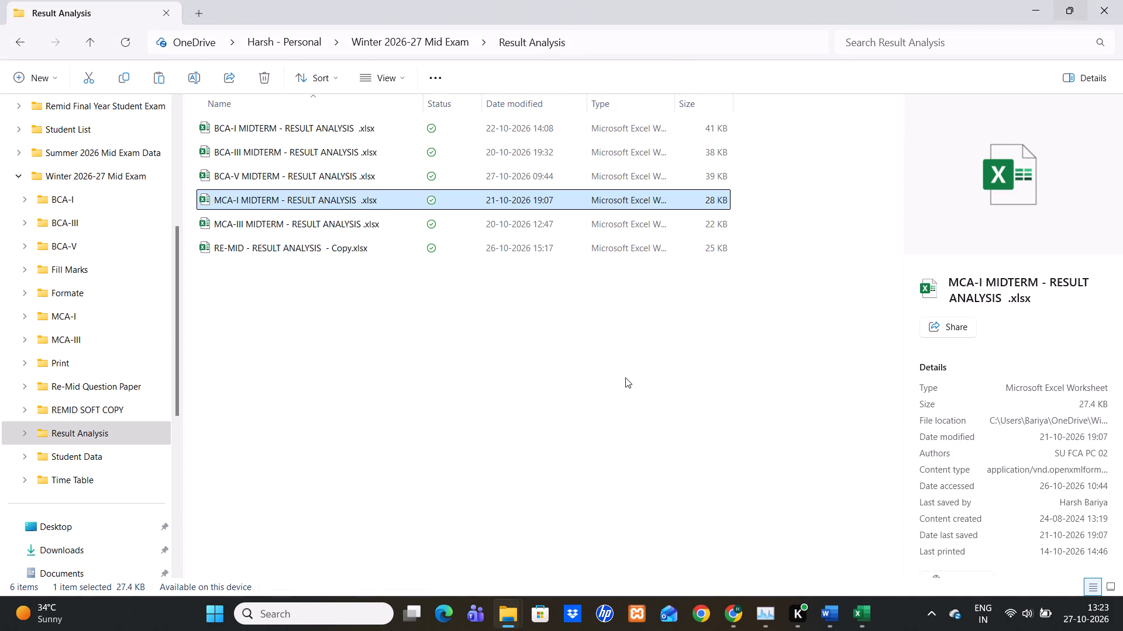
key("alt+Tab")
key("alt+Tab")
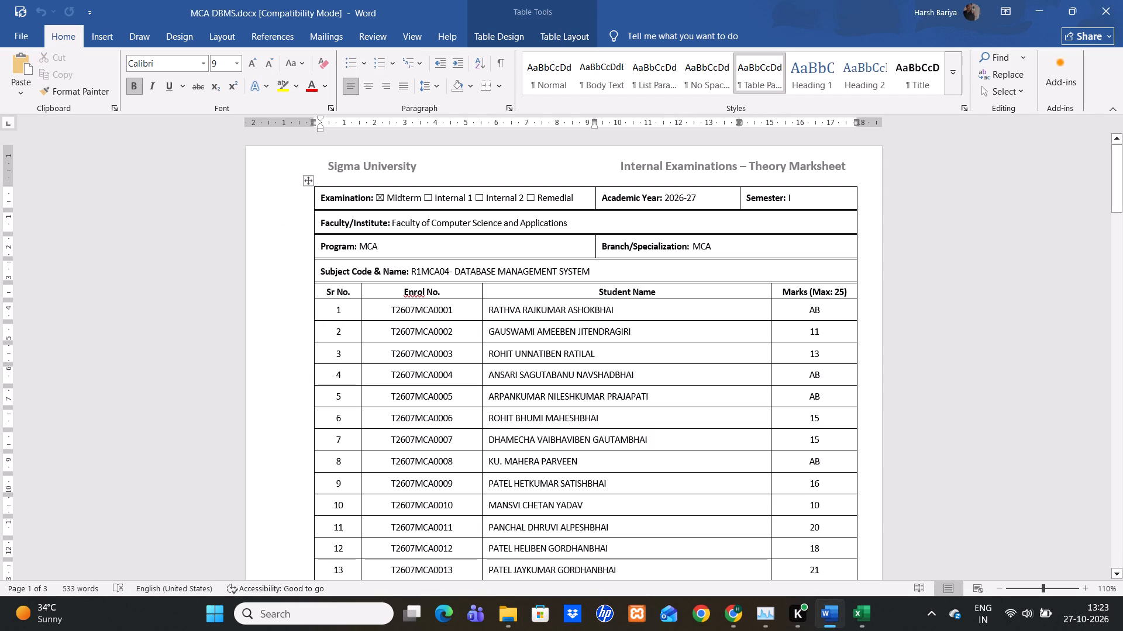
left_click_drag(802, 313, 811, 452)
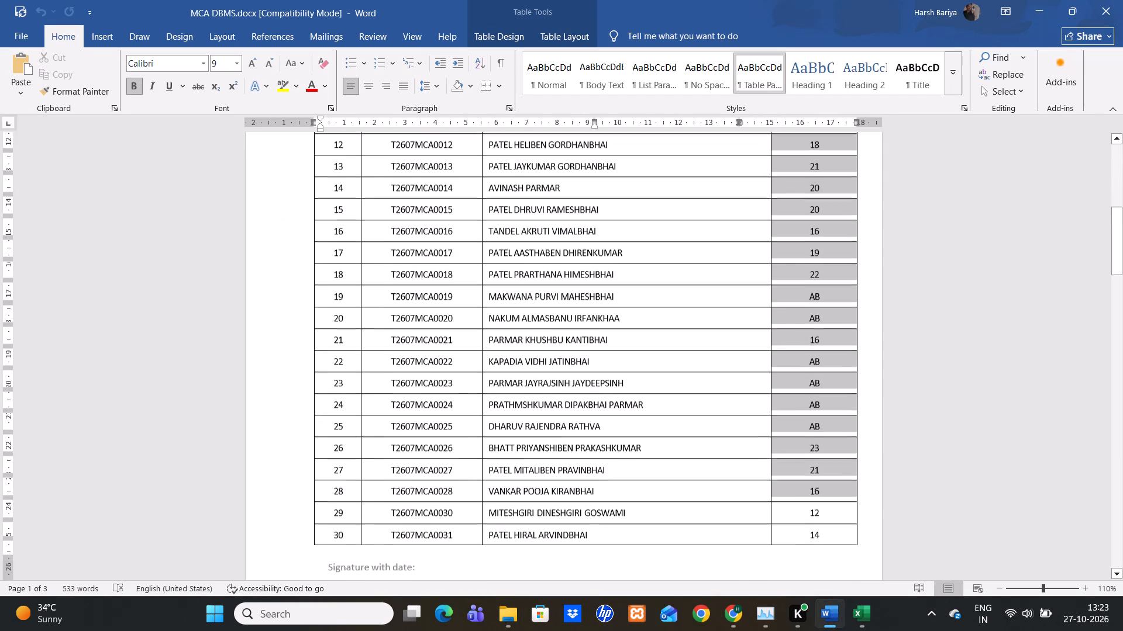
left_click_drag(811, 452, 821, 523)
key("alt+Tab")
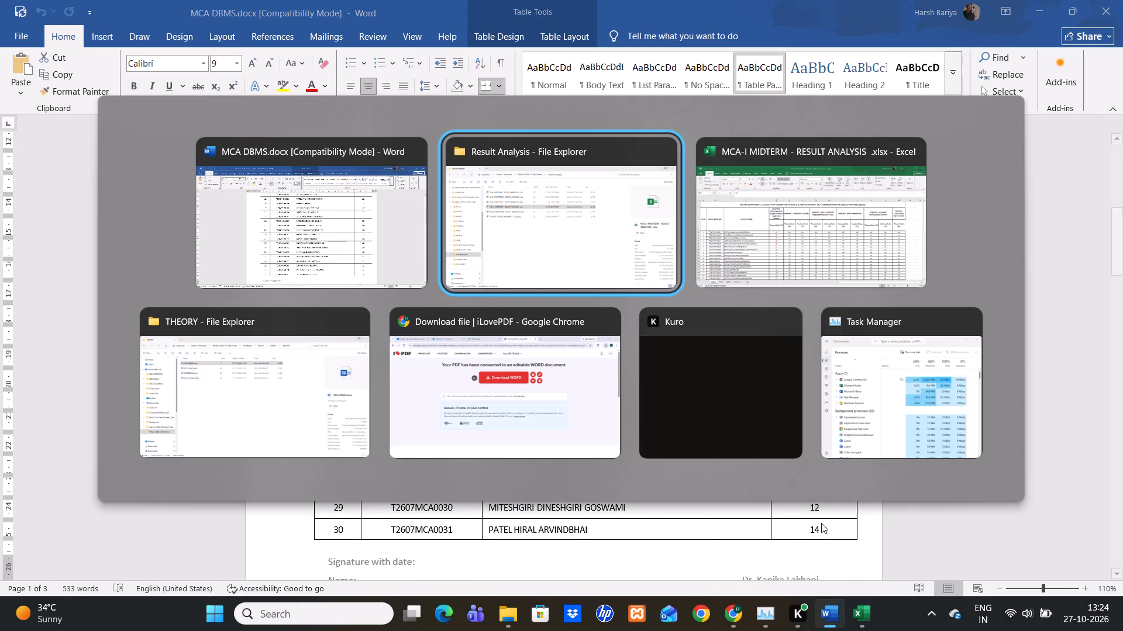
key("alt+Tab")
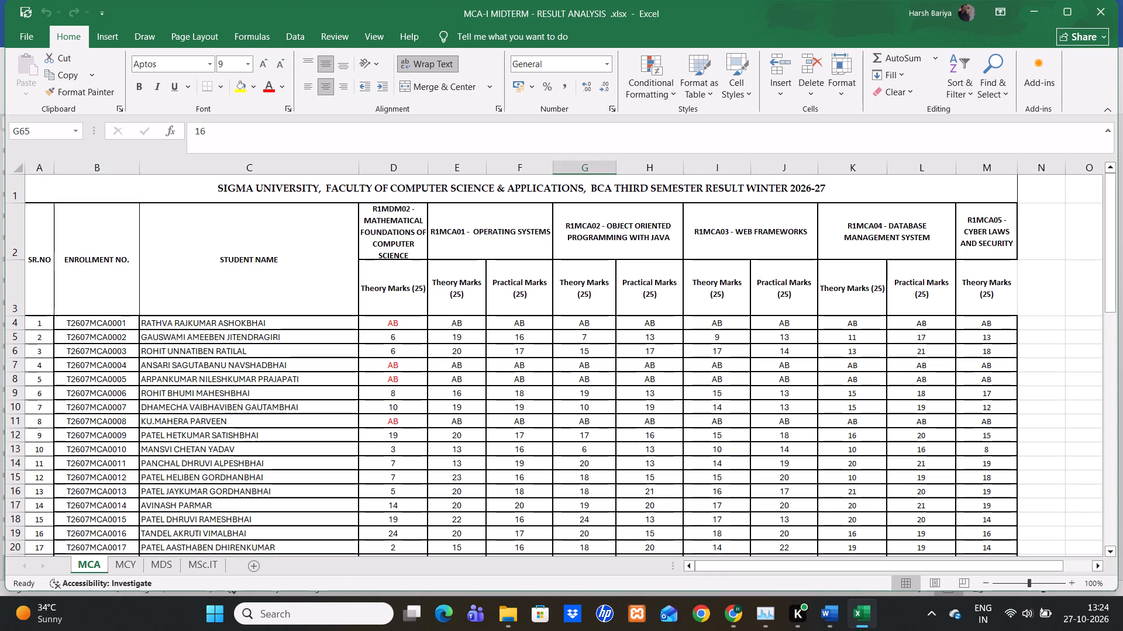
left_click(857, 323)
key("ctrl+shift+Down")
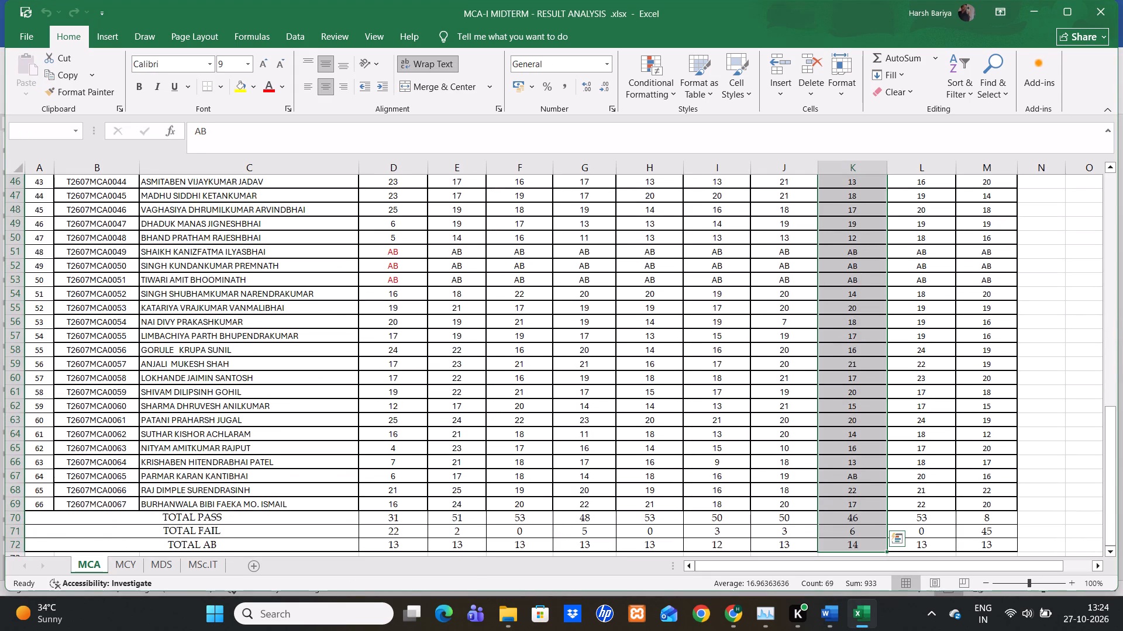
key("Delete")
Copy the selected marks for Sr No. 1 to 30 from MCA DBMS.docx into the MCA sheet's DBMS theory column starting at K4.
key("alt+Tab")
key("ctrl+c")
key("alt+Tab")
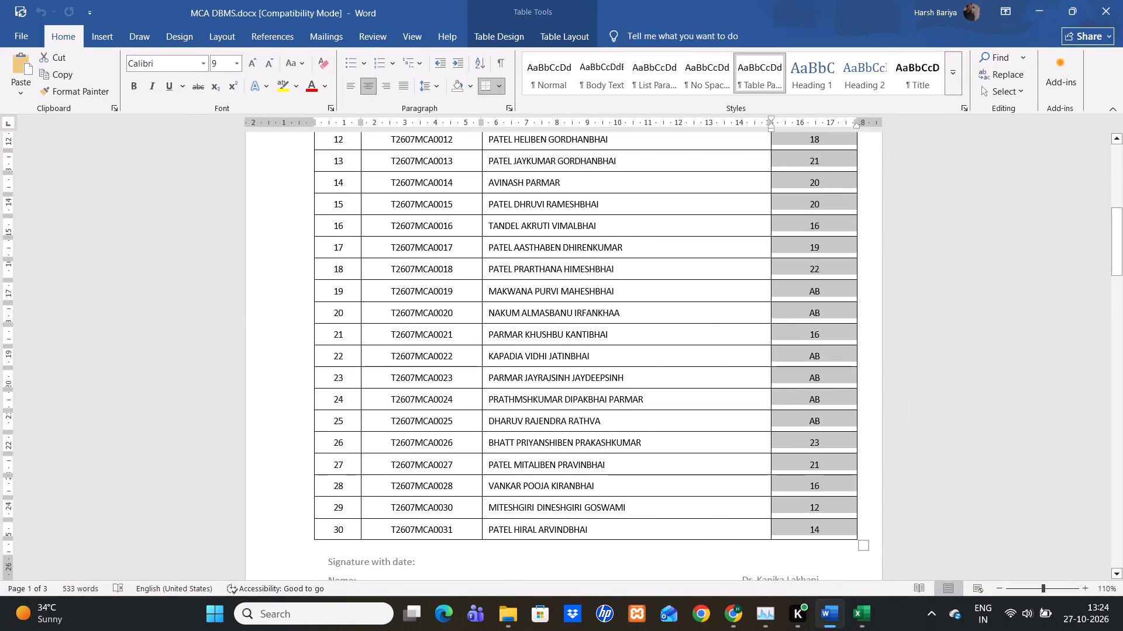
left_click(850, 321)
key("ctrl+v")
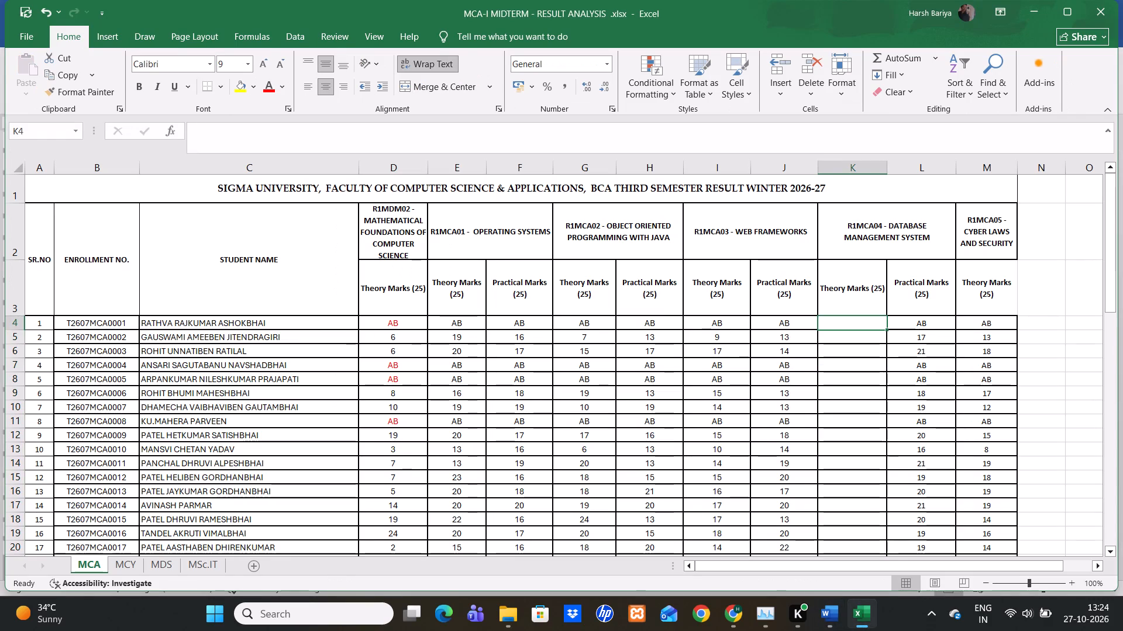
left_click(853, 346)
left_click(855, 328)
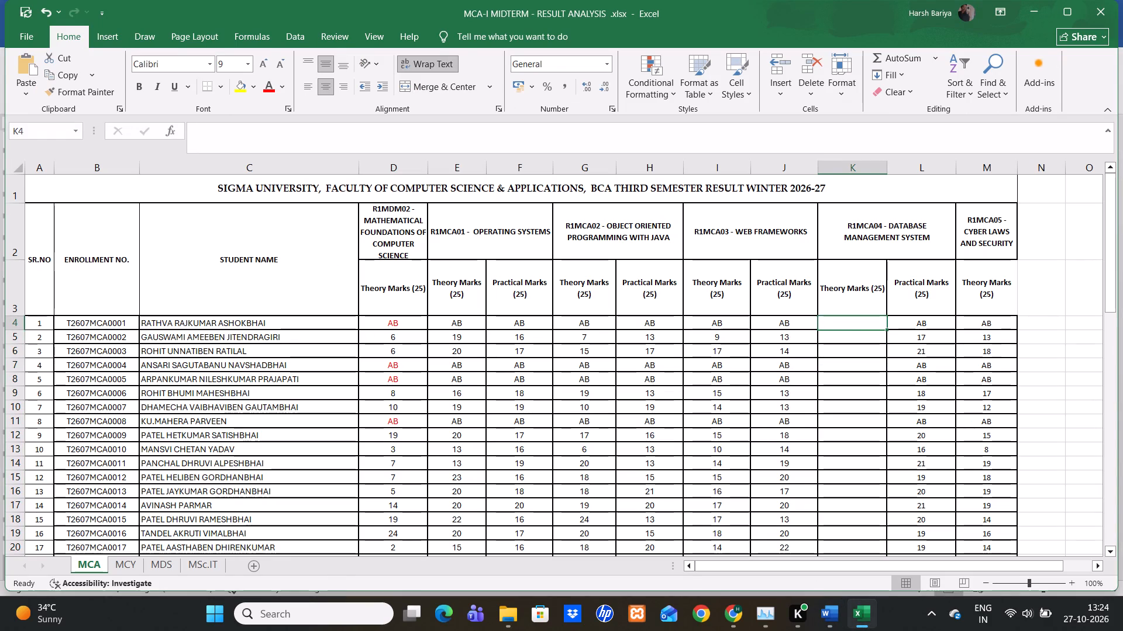
key("ctrl+v")
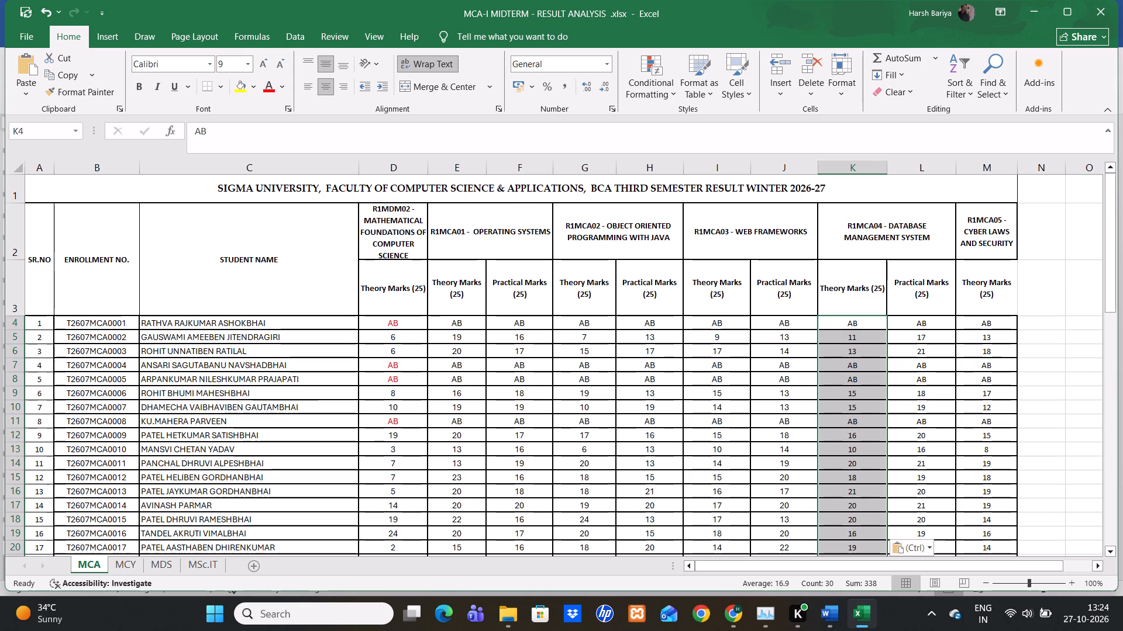
Copy the marks for Sr No. 31 to 60 from page 2 of MCA DBMS.docx into the MCA sheet starting at K34.
key("alt+Tab")
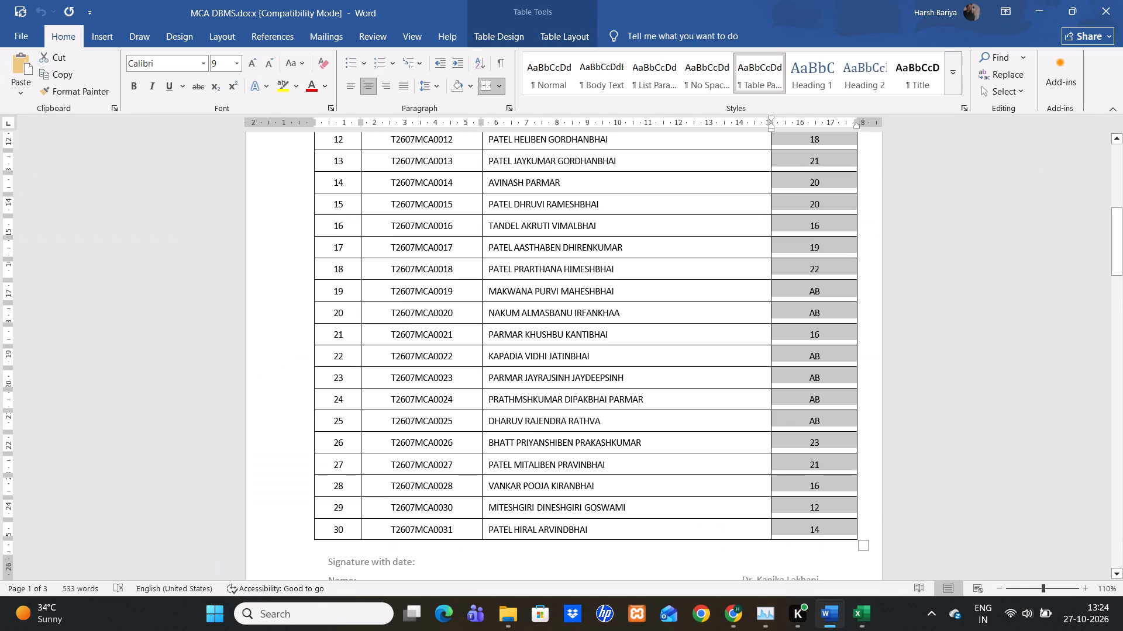
scroll(879, 350, "down", 5)
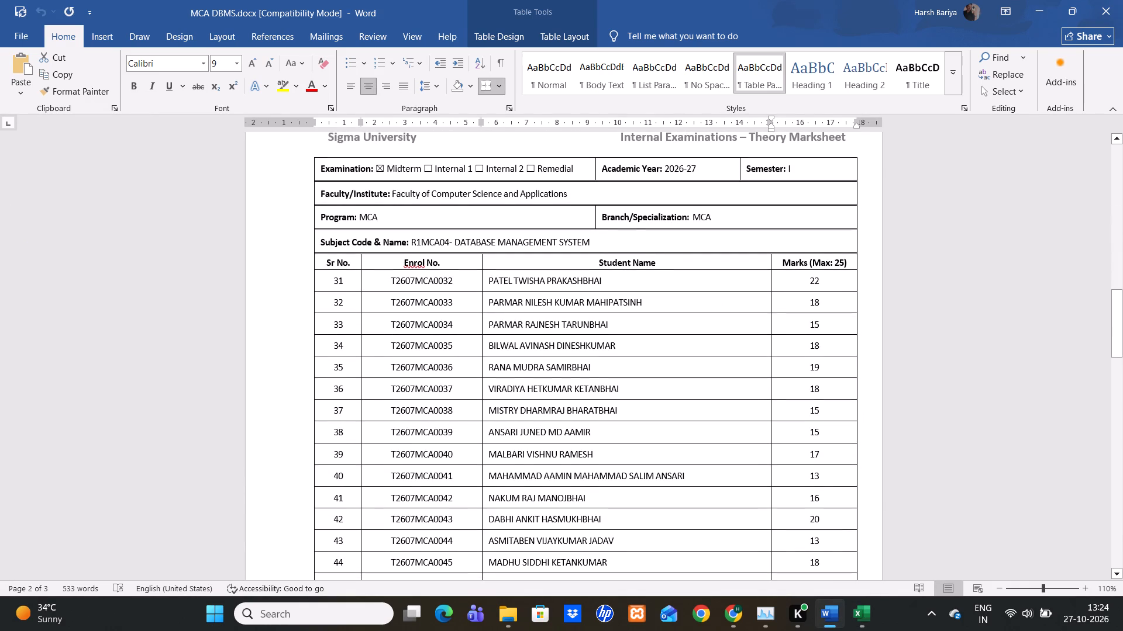
left_click_drag(800, 282, 804, 446)
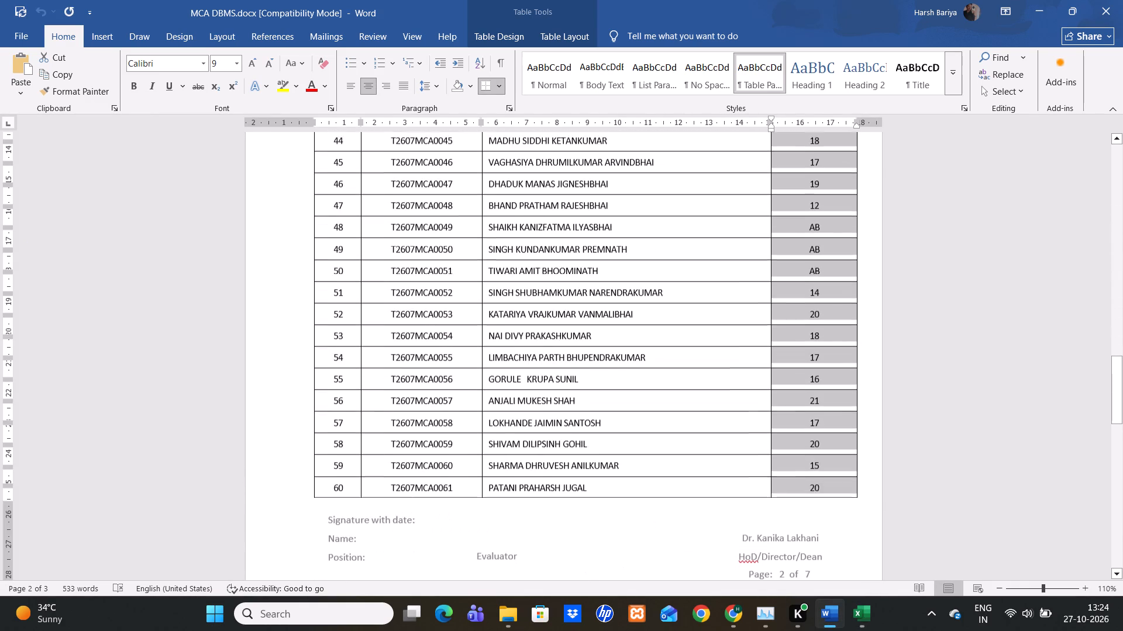
left_click_drag(804, 446, 818, 473)
key("ctrl+c")
key("alt+Tab")
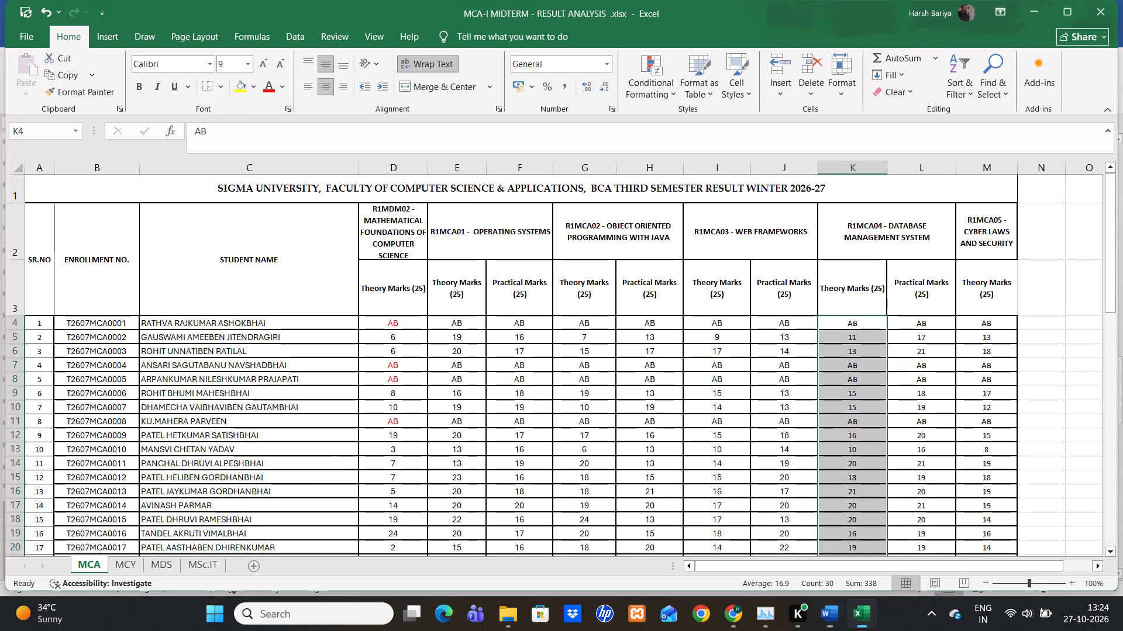
scroll(814, 451, "down", 2)
left_click(854, 493)
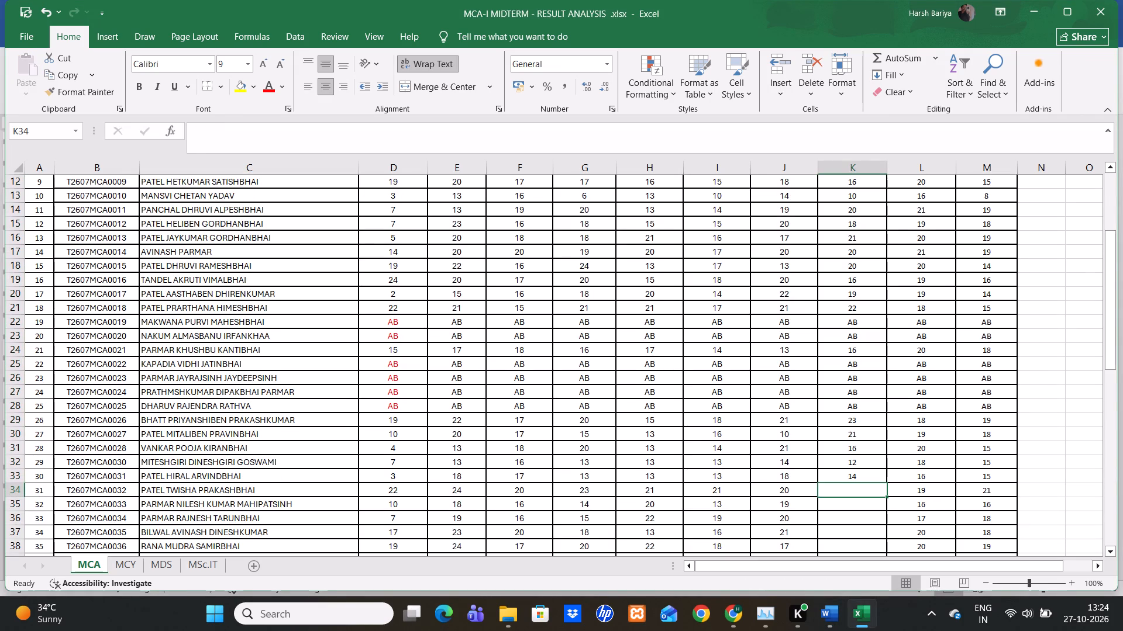
key("ctrl+v")
Copy the marks for Sr No. 61 to 66 from page 3 of MCA DBMS.docx into the MCA sheet starting at K64.
scroll(854, 493, "down", 6)
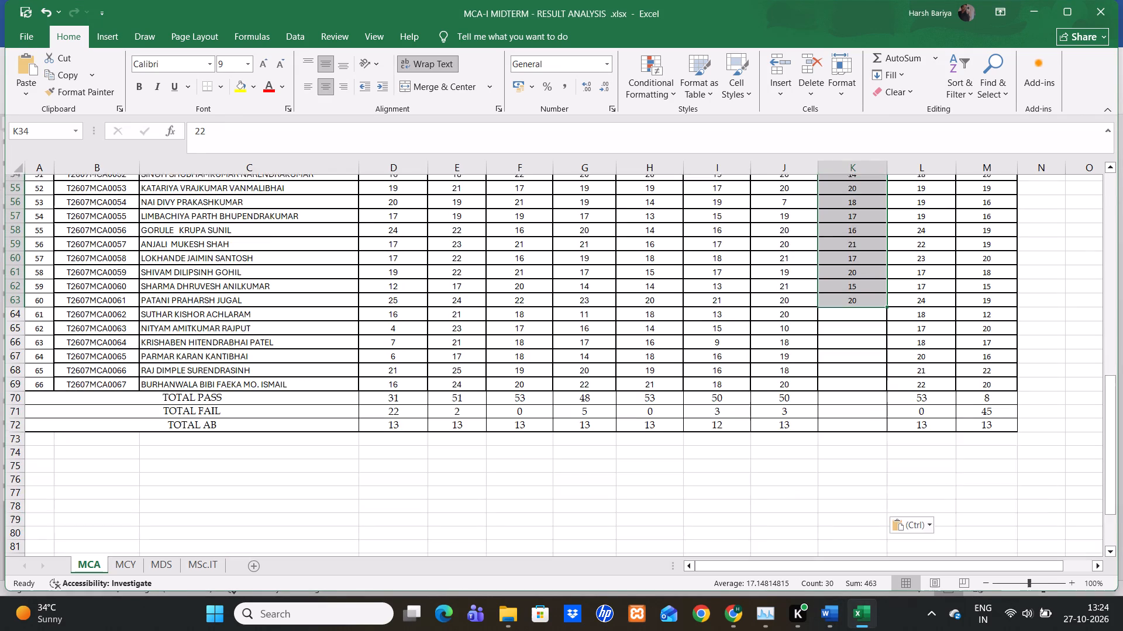
key("alt+Tab")
scroll(849, 409, "down", 5)
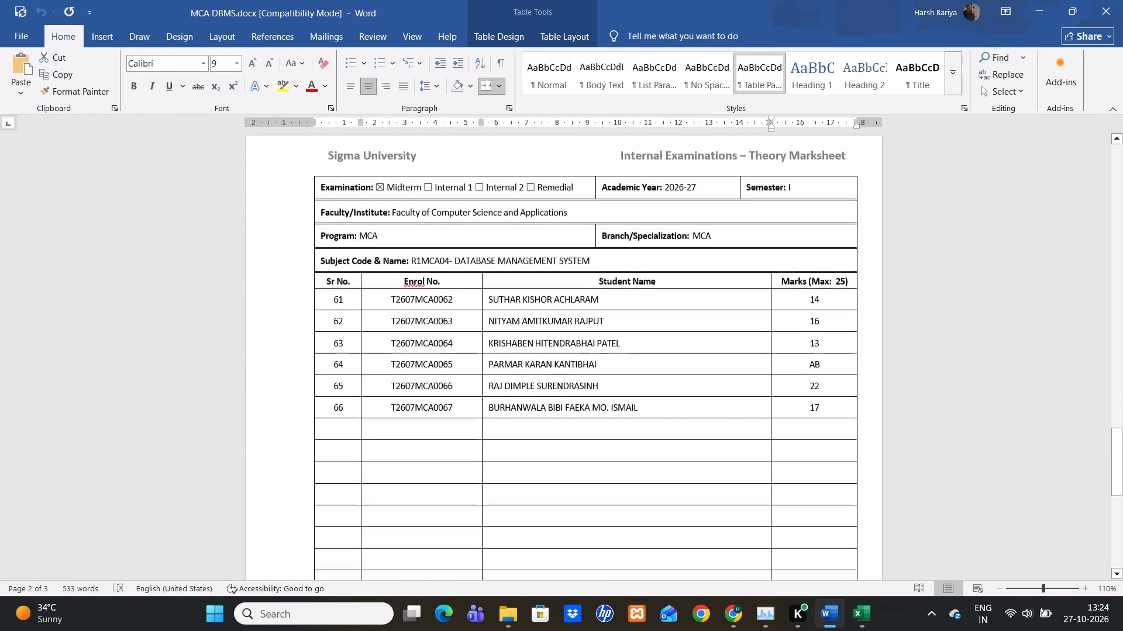
left_click_drag(798, 300, 817, 396)
key("ctrl+c")
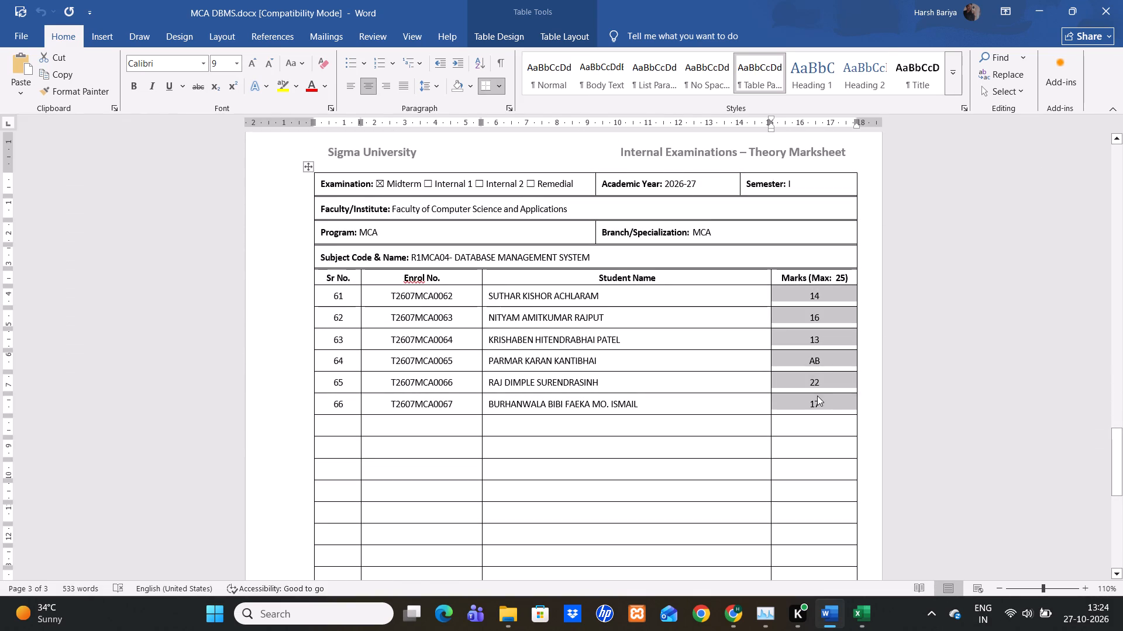
key("alt+Tab")
left_click(844, 310)
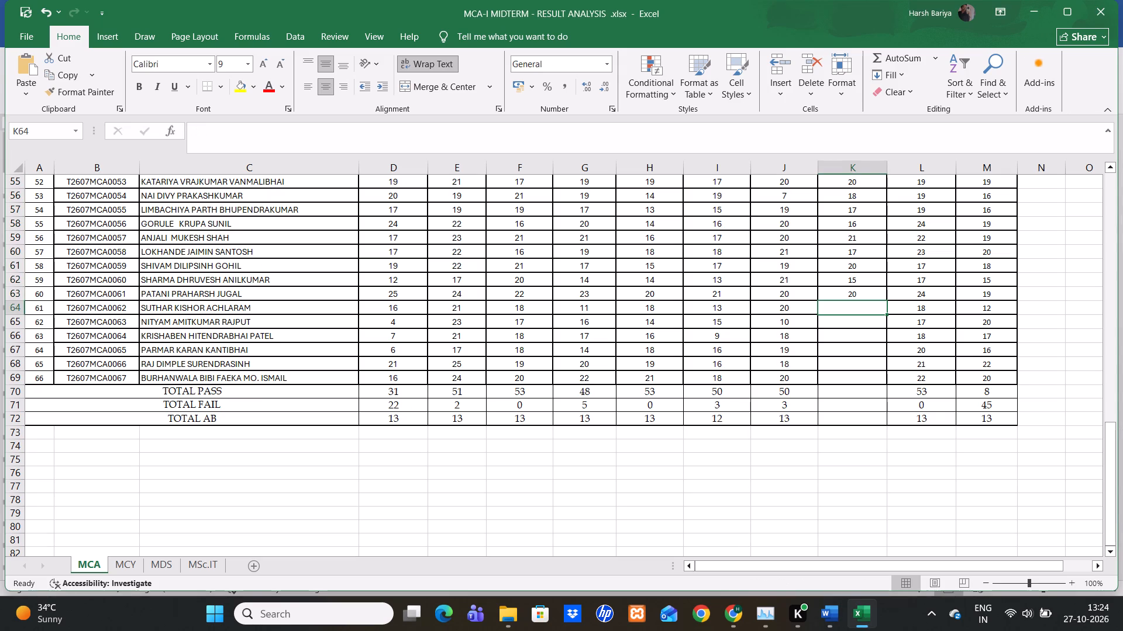
key("ctrl+v")
left_click(802, 323)
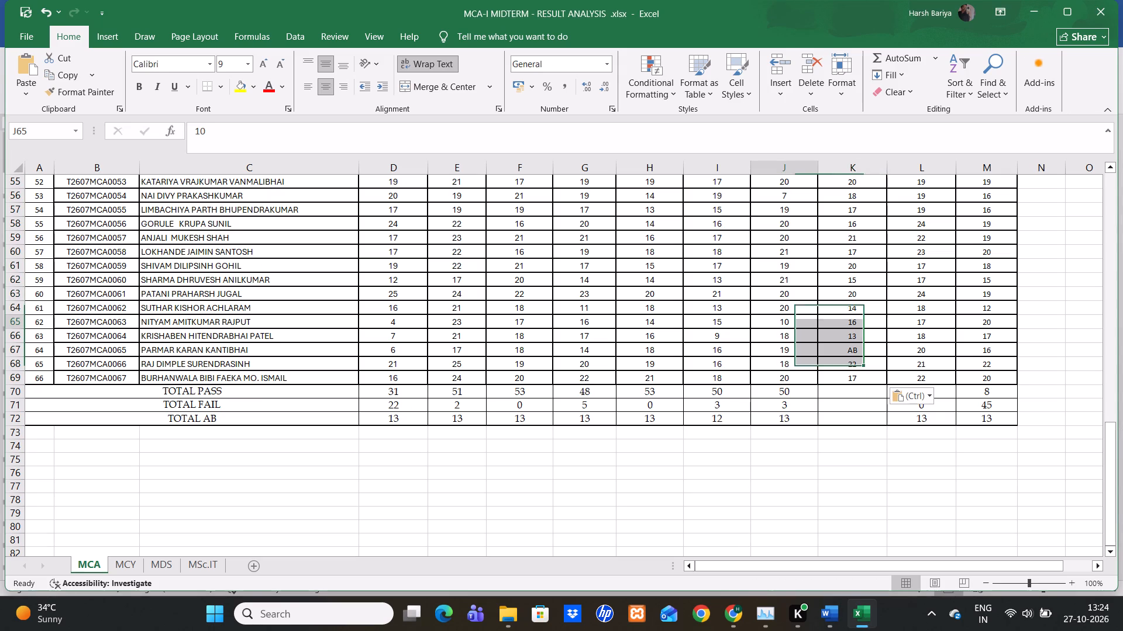
Fill the TOTAL PASS, TOTAL FAIL and TOTAL AB formulas from J70:J72 across into K70:K72.
left_click(802, 391)
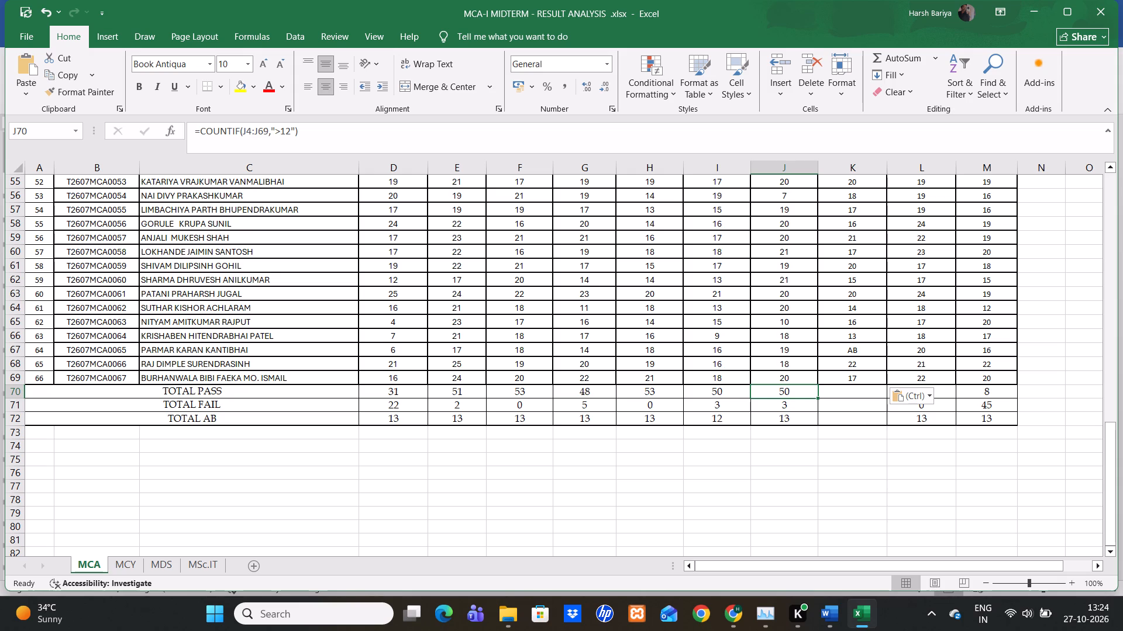
key("shift+Down")
key("shift+Down")
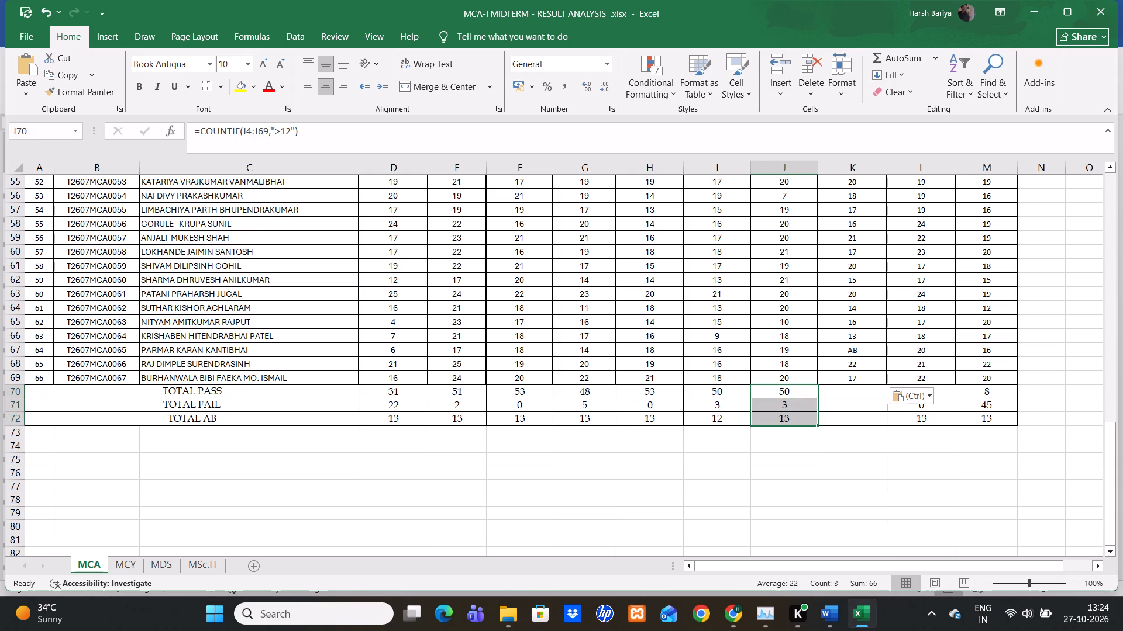
left_click_drag(819, 424, 855, 419)
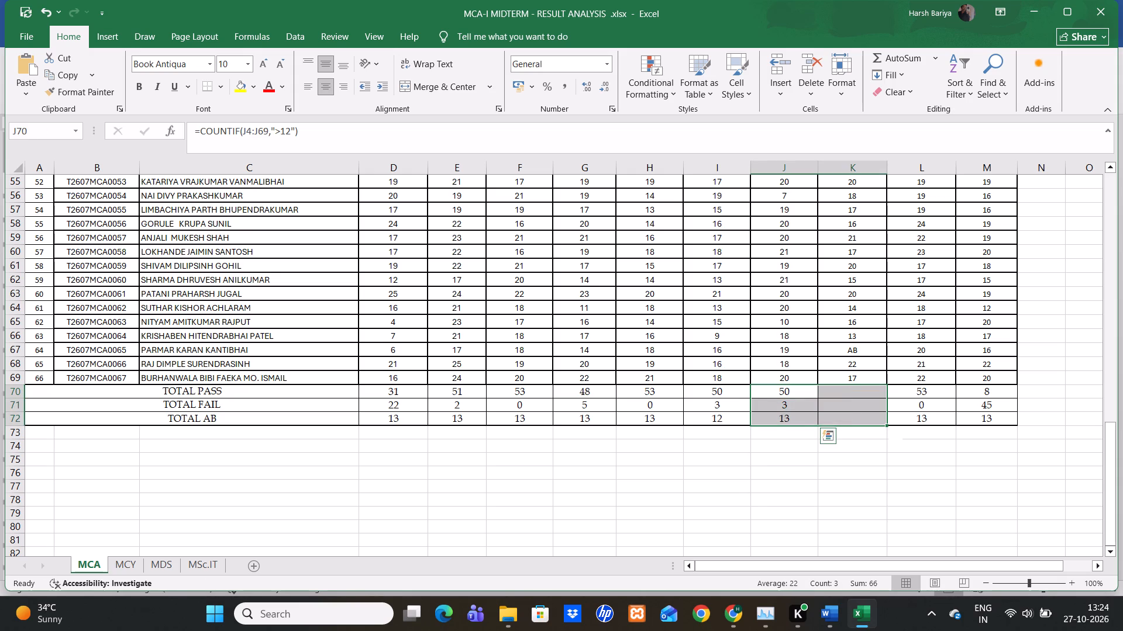
left_click(866, 486)
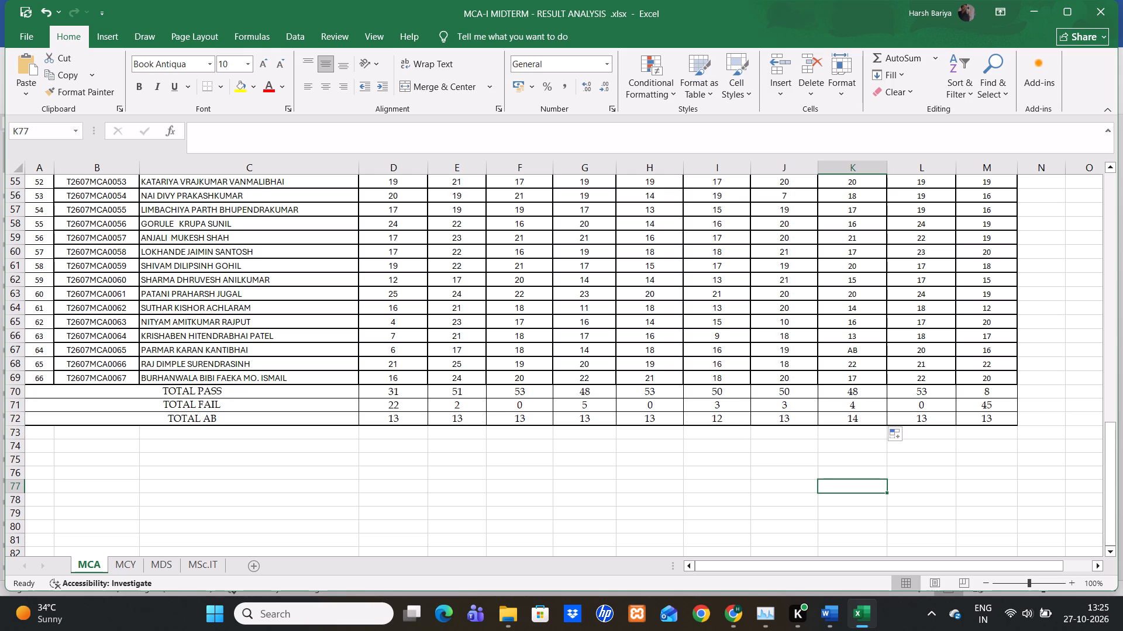
Save the MCA-I midterm result analysis workbook.
key("alt+Tab")
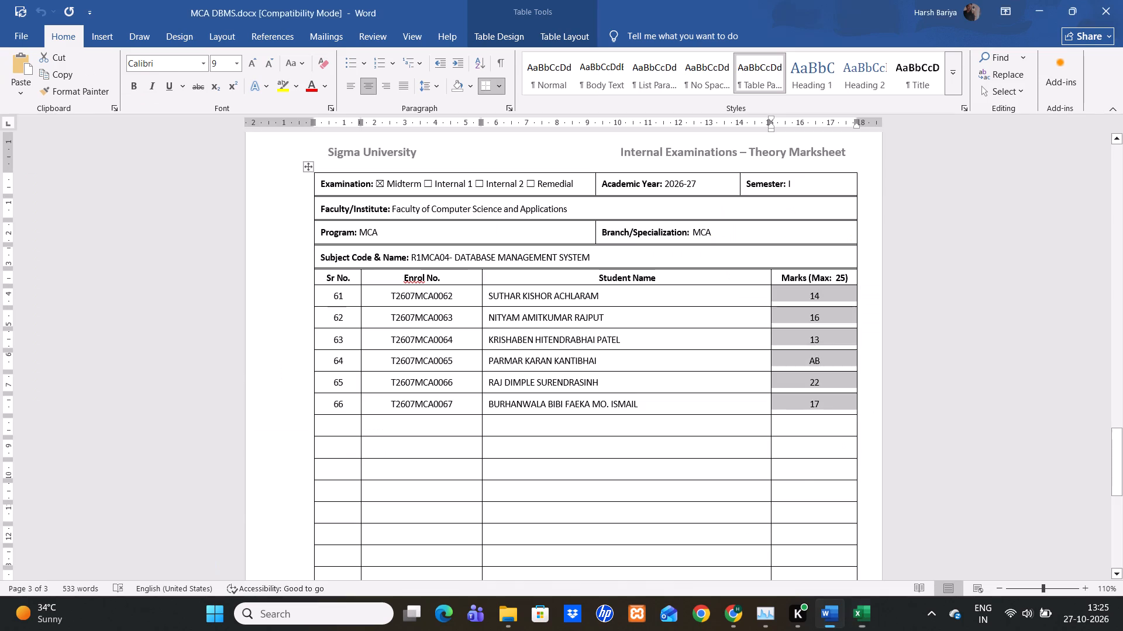
key("alt+Tab")
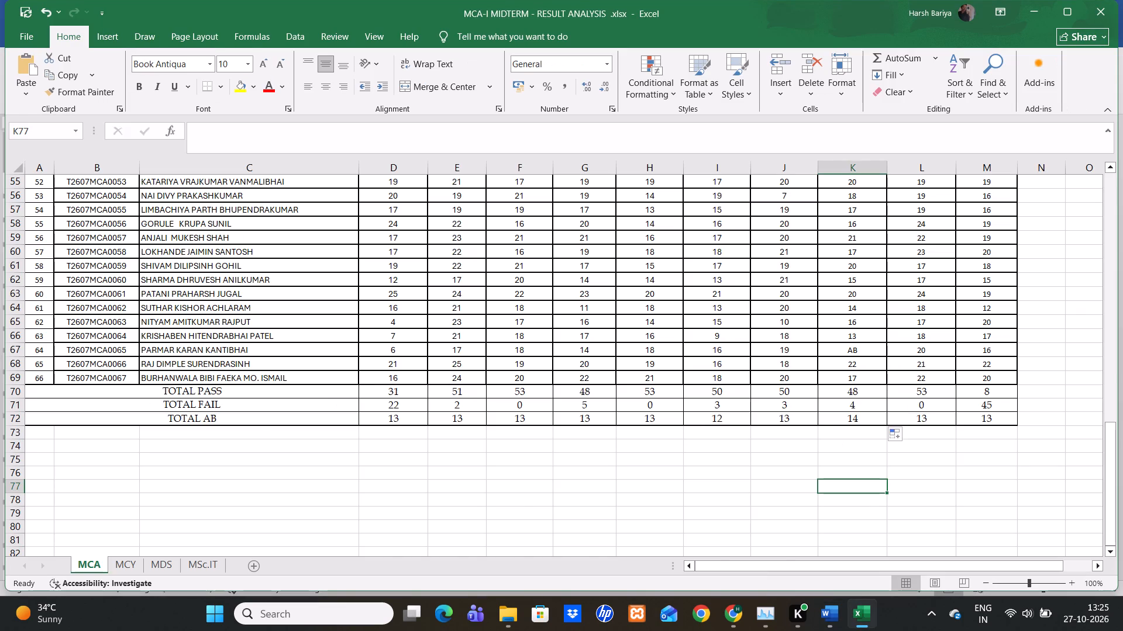
scroll(786, 419, "up", 9)
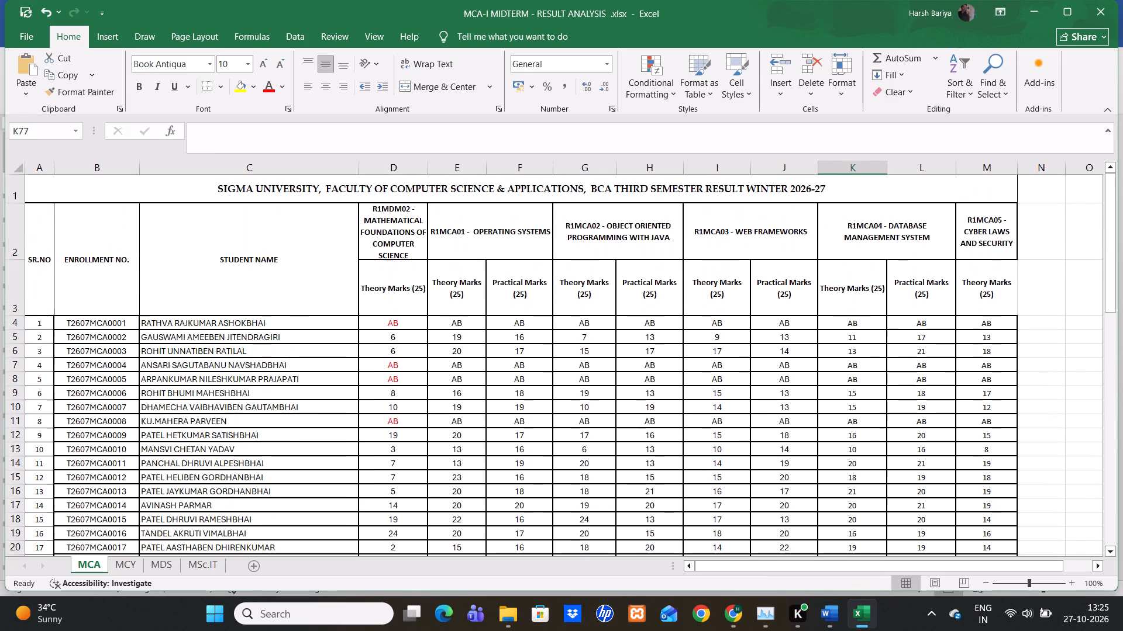
key("ctrl+s")
Close the MCA DBMS.docx document in Word.
key("alt+Tab")
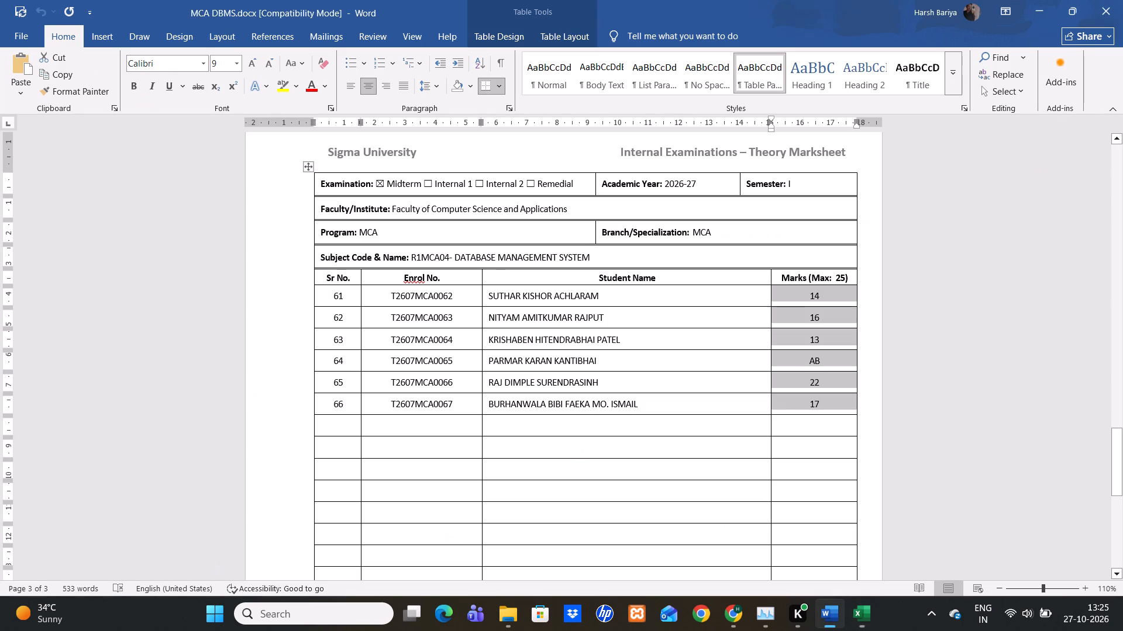
left_click(1122, 16)
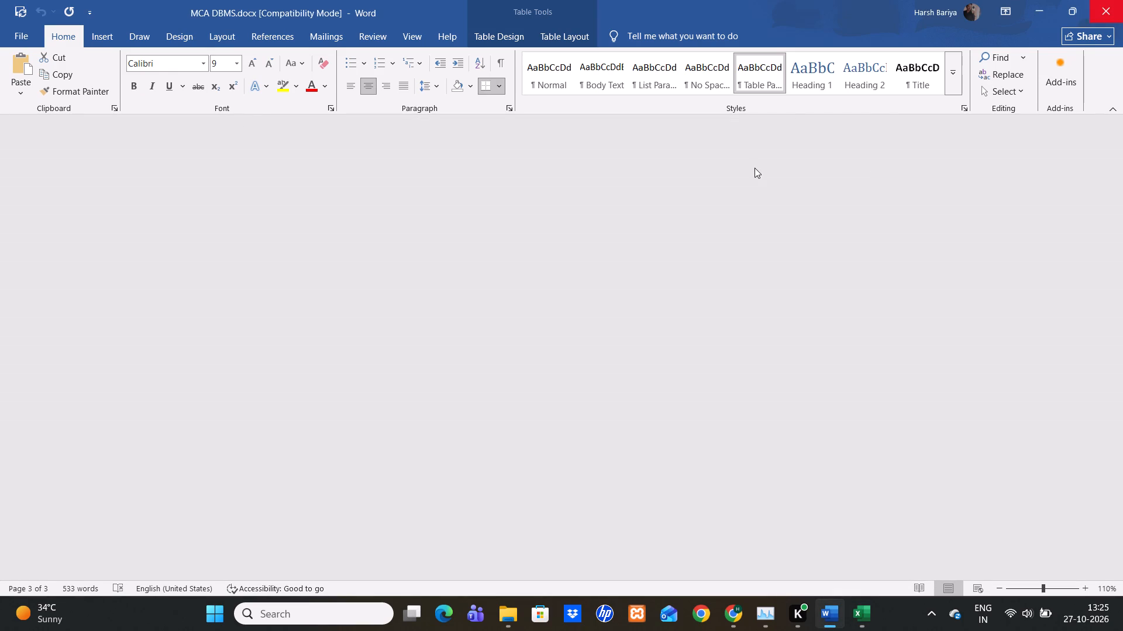
Open MCY DBMS.docx from the THEORY folder in Word.
left_click(763, 287)
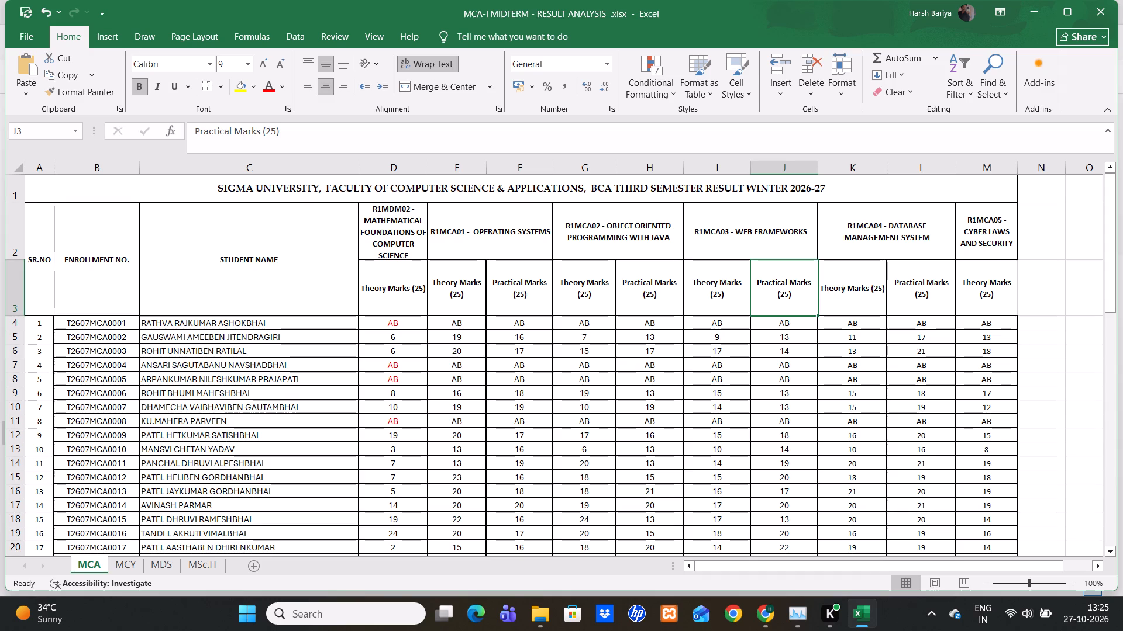
key("alt+Tab")
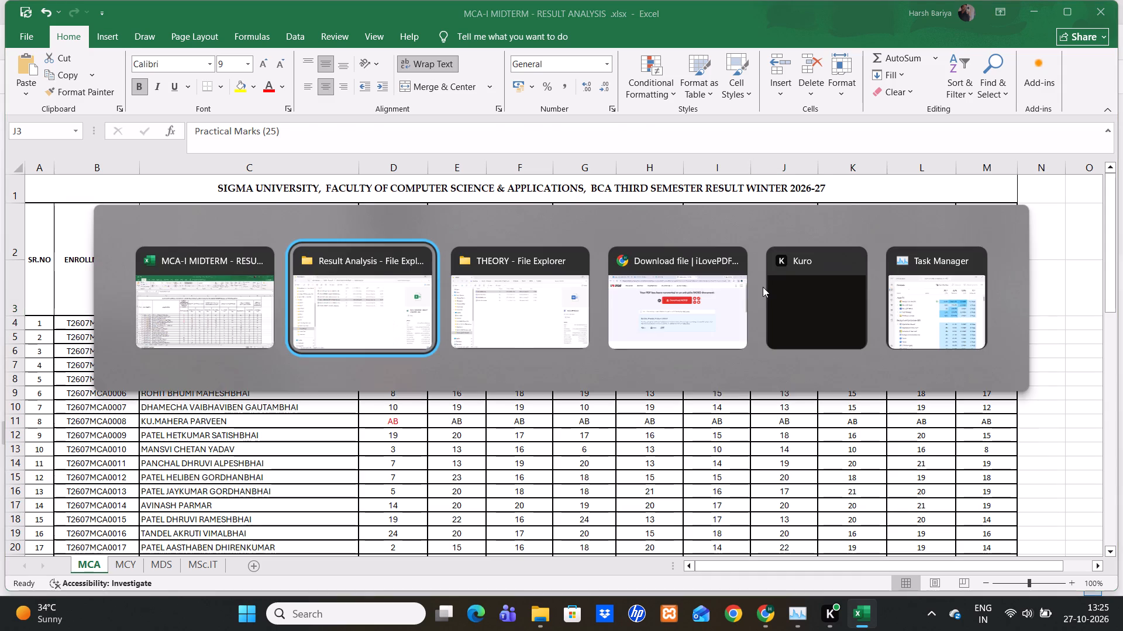
key("alt+Tab")
key("alt+Tab")
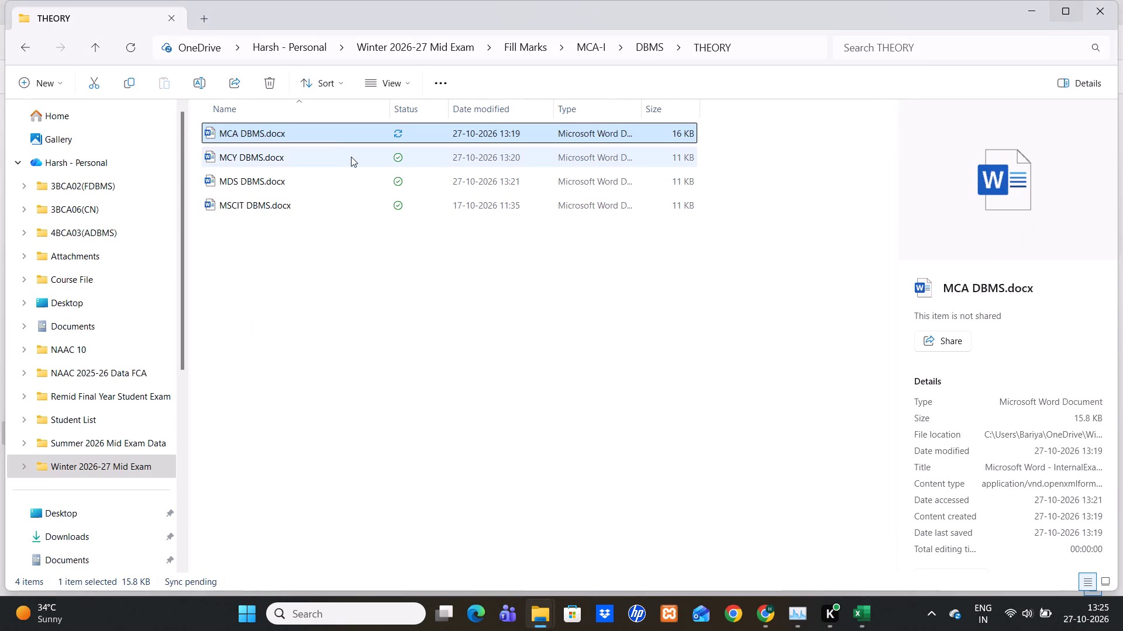
double_click(345, 151)
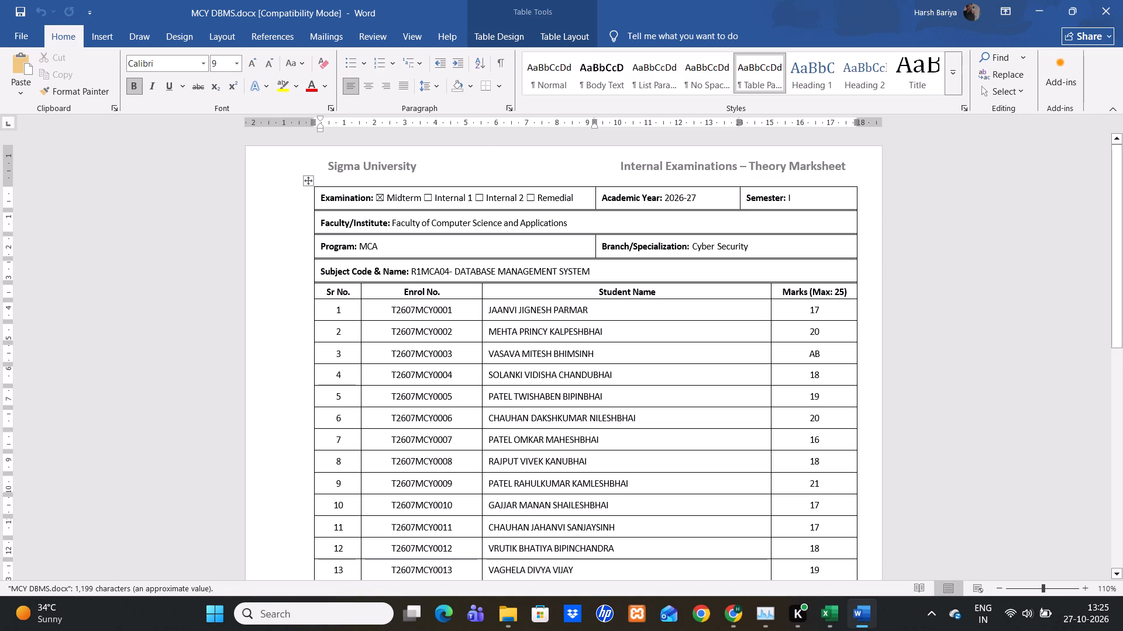
Clear the DBMS theory marks in K4:K25 of the MCY sheet and paste in the marks for Sr No. 1 to 22 from MCY DBMS.docx.
left_click_drag(800, 309, 821, 287)
key("ctrl+c")
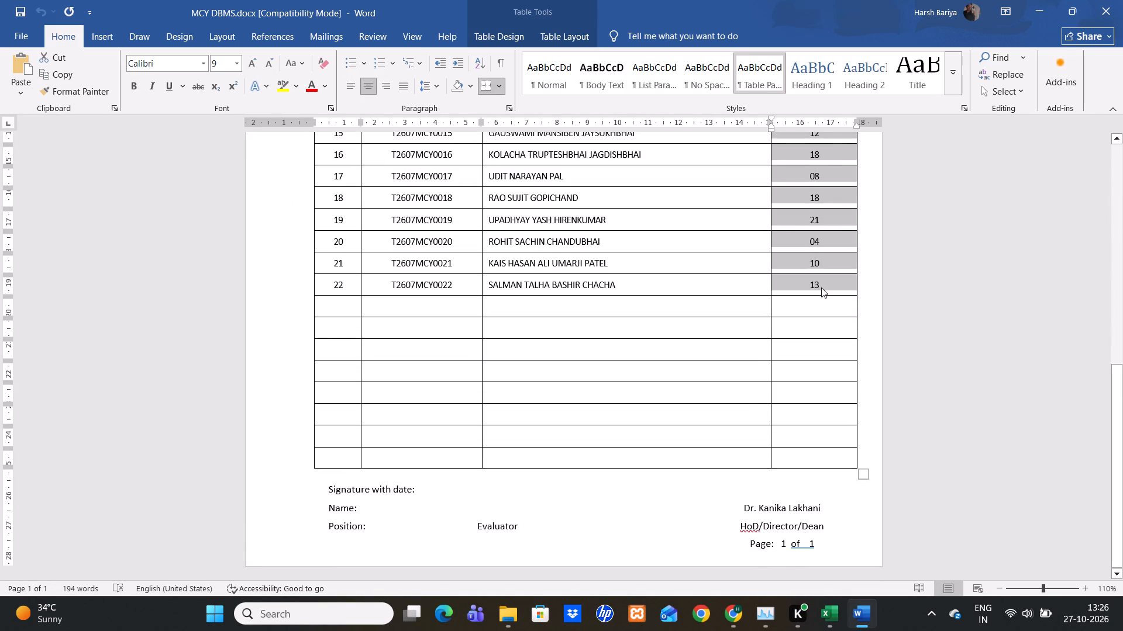
key("alt+Tab")
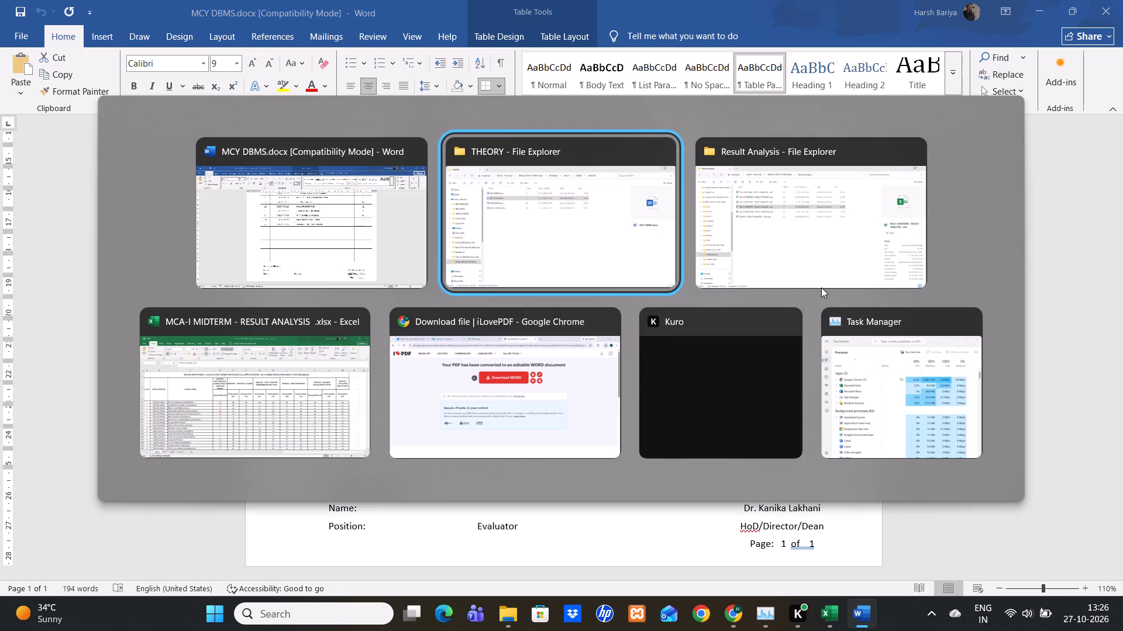
key("alt+Tab")
key("alt+Tab")
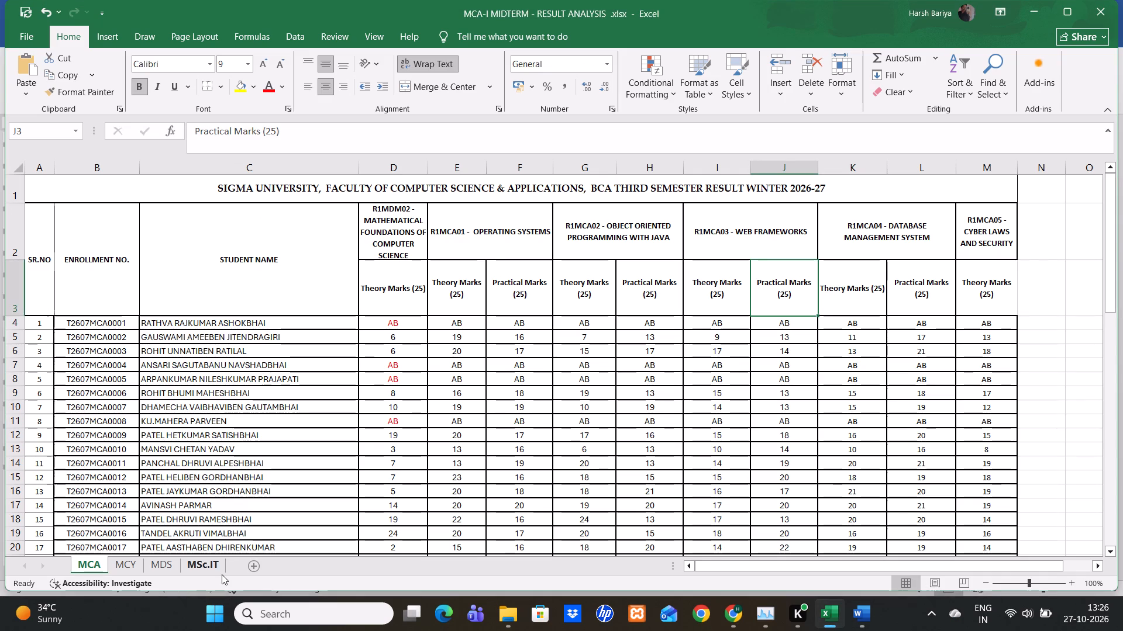
left_click(130, 568)
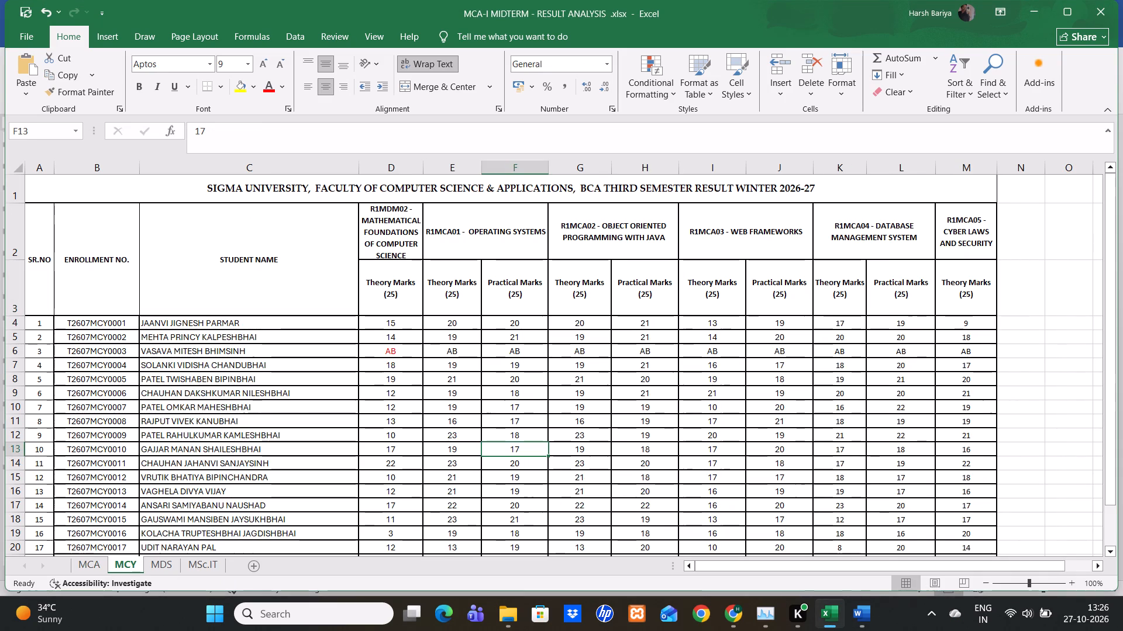
left_click_drag(836, 322, 842, 477)
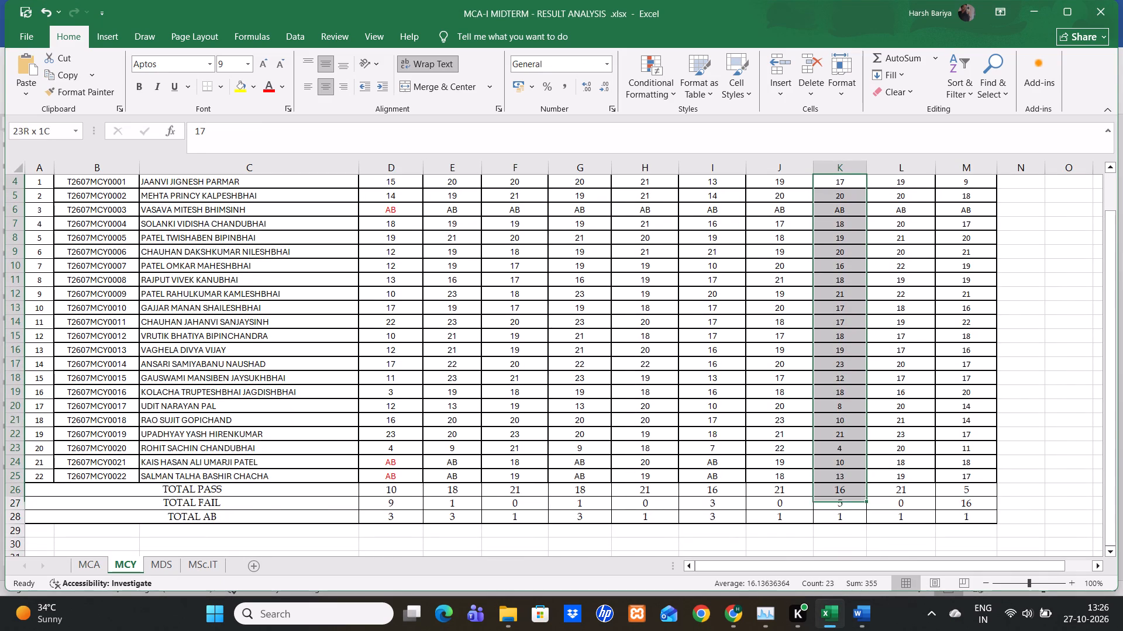
left_click_drag(842, 477, 843, 470)
key("Delete")
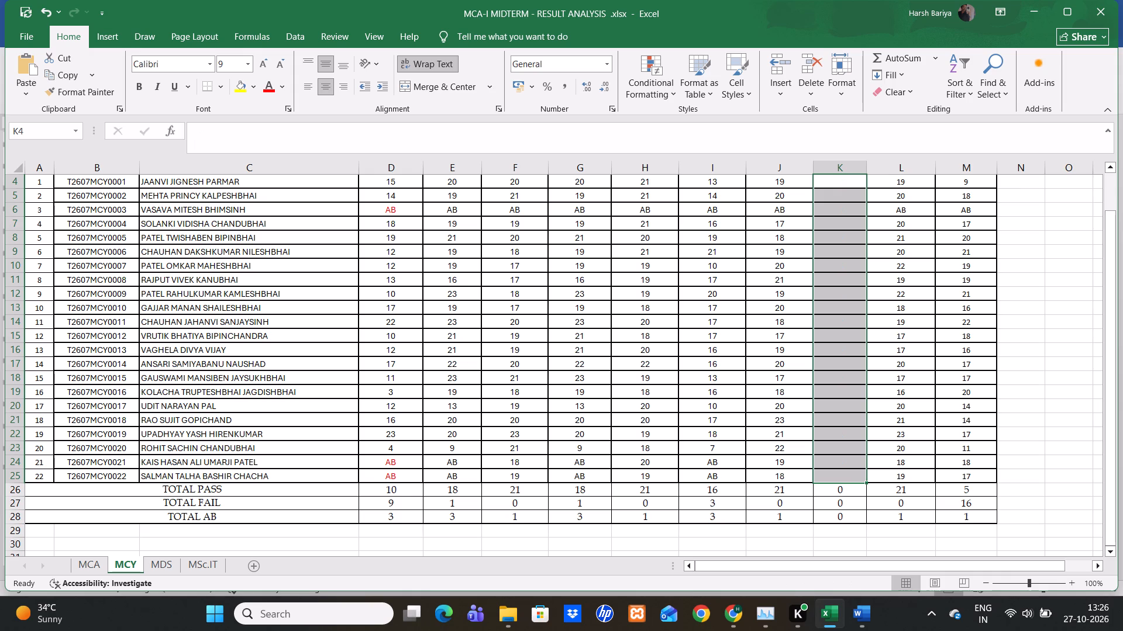
key("ctrl+v")
left_click(907, 390)
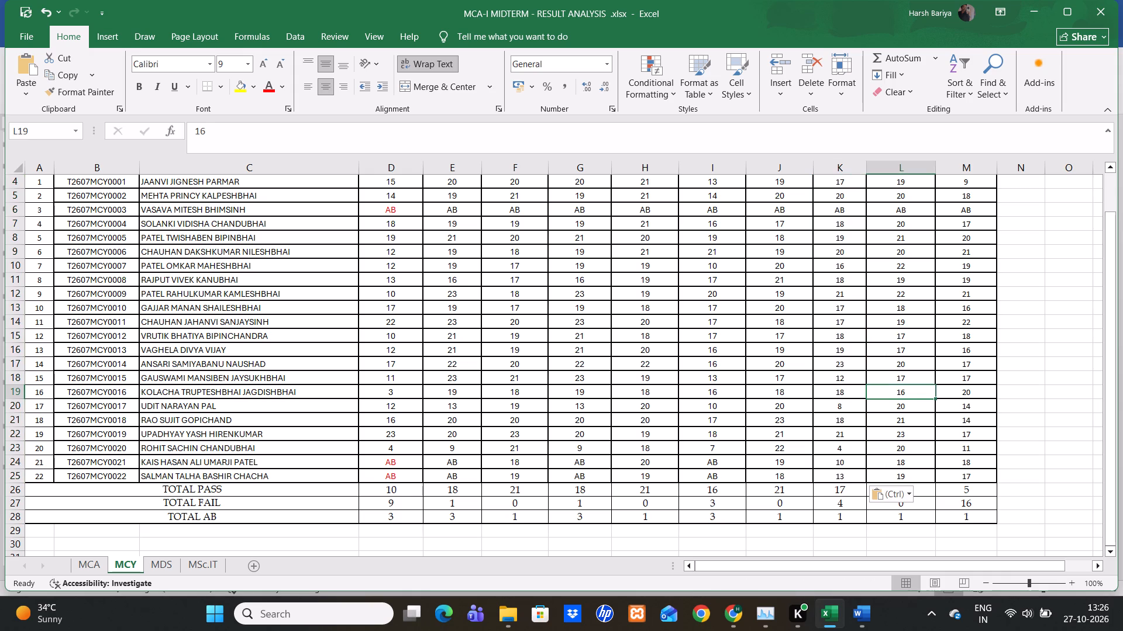
Save the MCA-I midterm result analysis workbook.
key("ctrl+s")
Compare the DBMS theory marks in the MCY sheet with the marks column of MCY DBMS.docx.
scroll(907, 390, "up", 1)
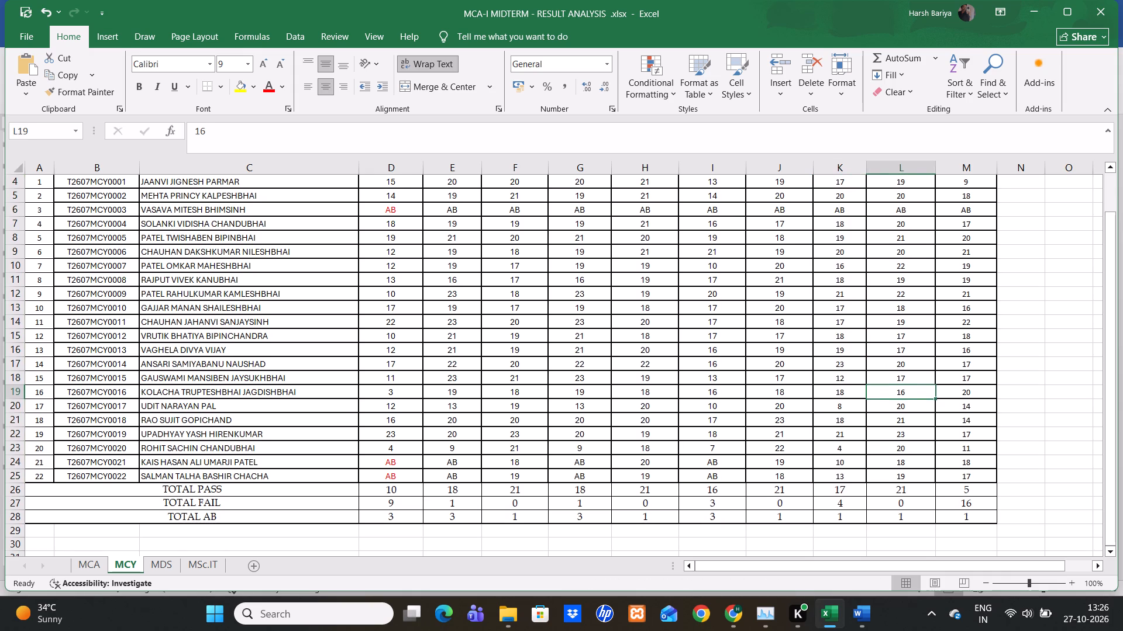
scroll(907, 391, "up", 2)
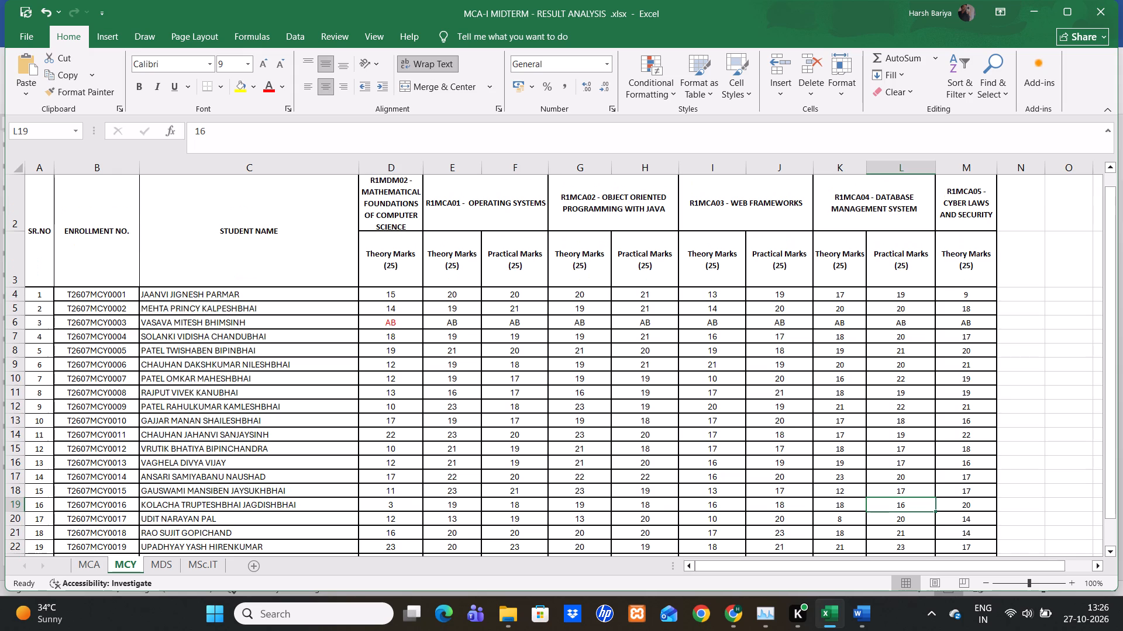
key("alt+Tab")
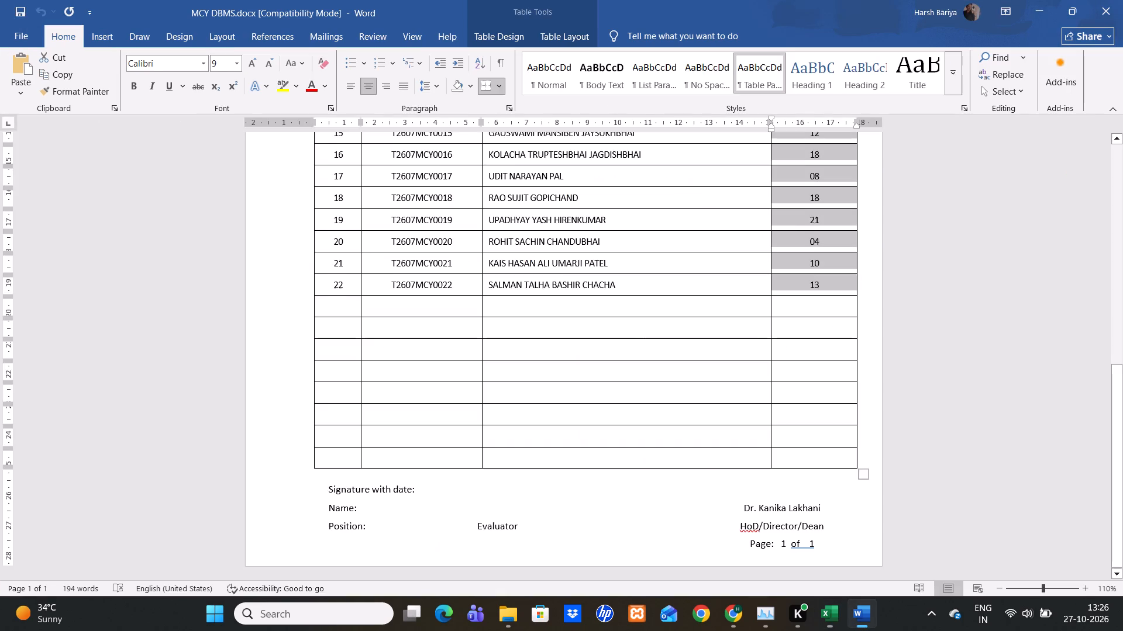
scroll(616, 343, "up", 5)
scroll(616, 343, "down", 1)
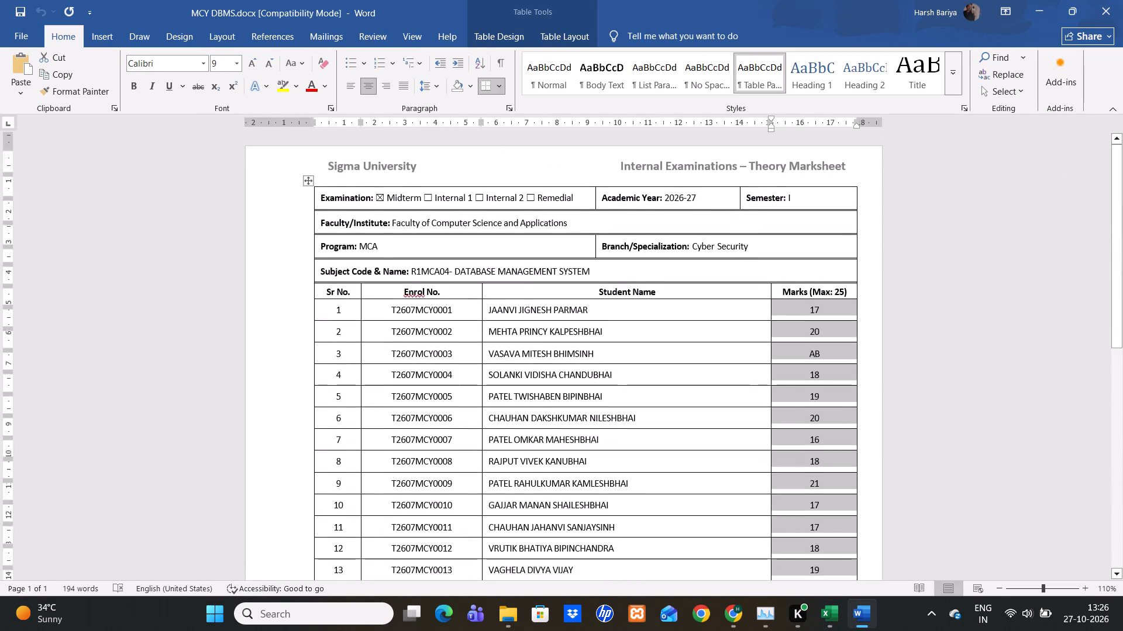
scroll(616, 343, "down", 1)
scroll(640, 342, "up", 2)
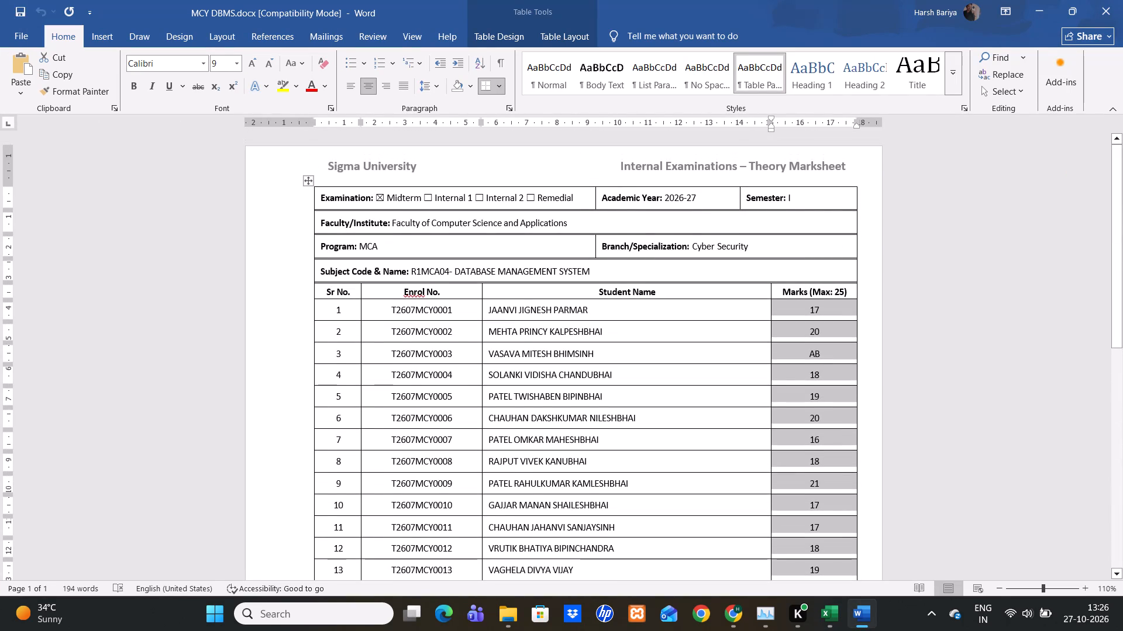
key("alt+Tab")
key("alt+Tab")
scroll(840, 446, "down", 1)
key("alt+Tab")
scroll(840, 446, "down", 1)
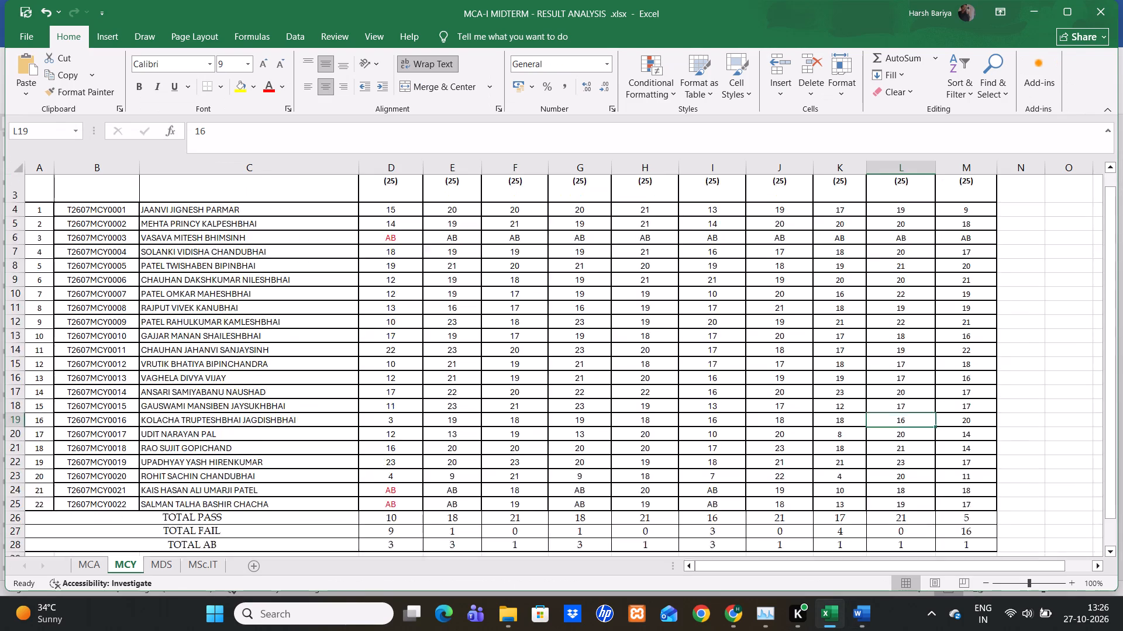
scroll(840, 446, "down", 2)
Check the TOTAL FAIL formula in K27 of the MCY sheet and review column K's marks against MCY DBMS.docx.
left_click(842, 390)
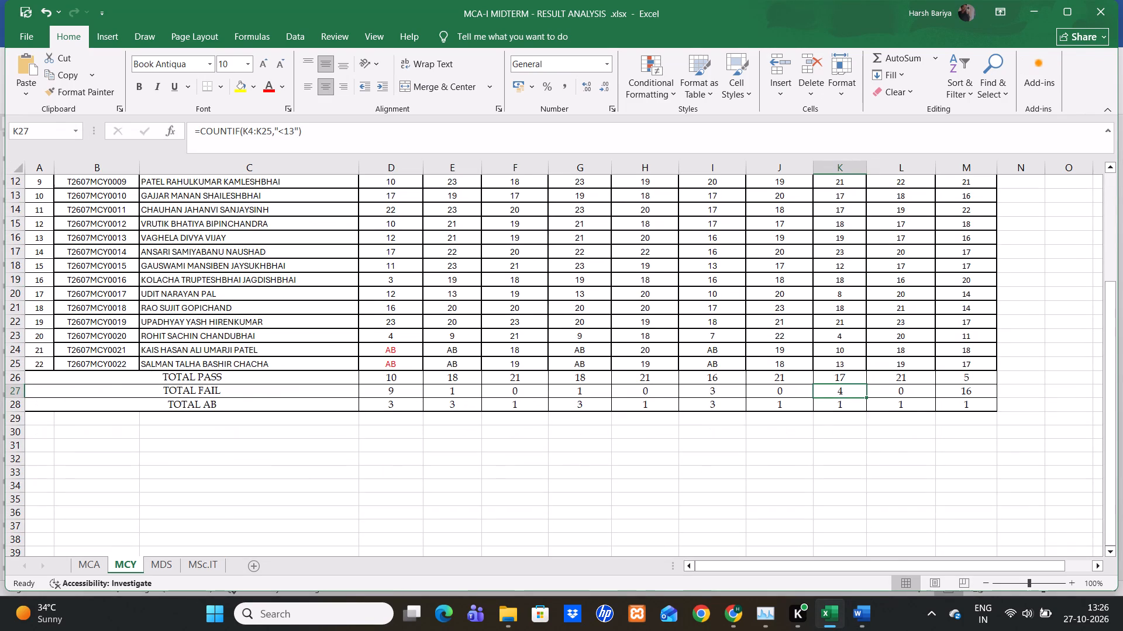
scroll(765, 398, "up", 5)
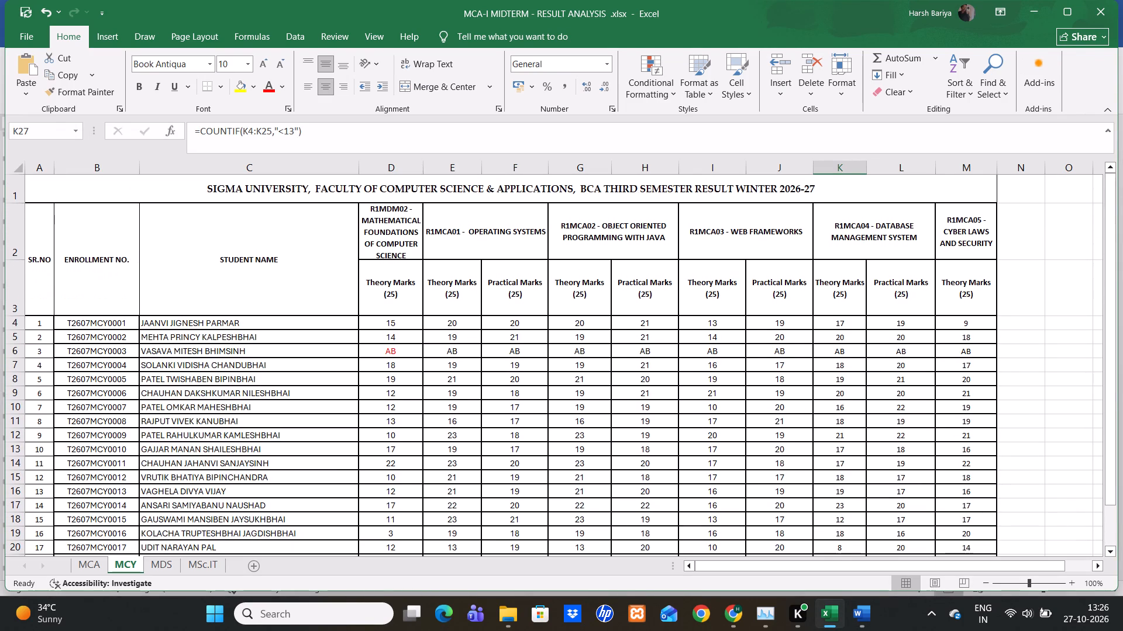
left_click(843, 320)
key("ctrl+shift+Down")
scroll(843, 320, "down", 1)
key("alt+Tab")
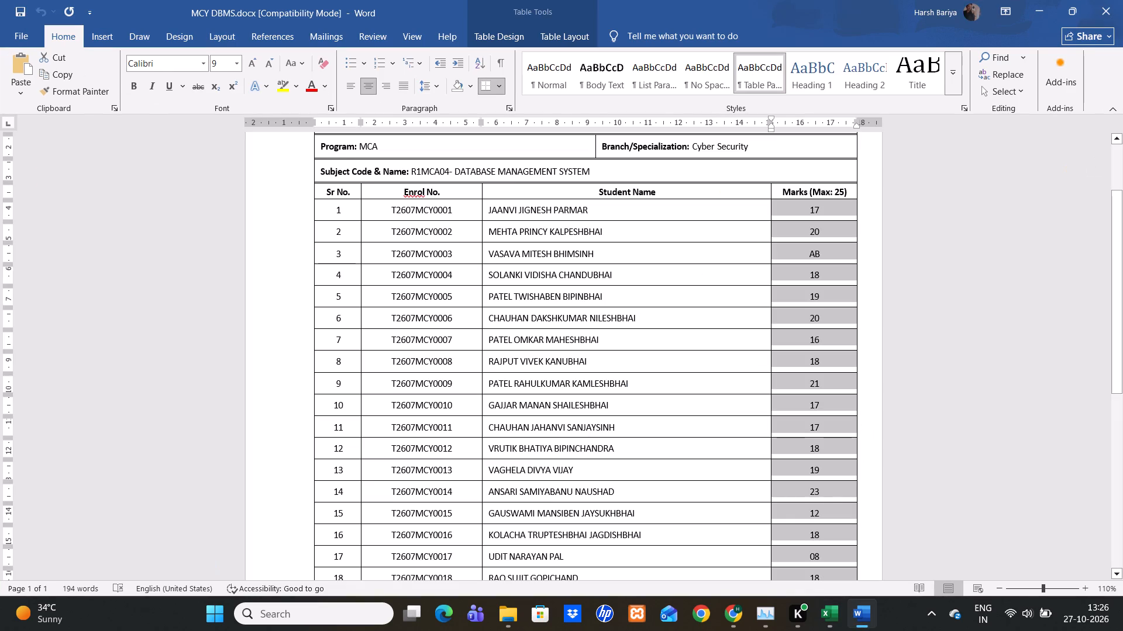
left_click(840, 370)
scroll(871, 428, "down", 1)
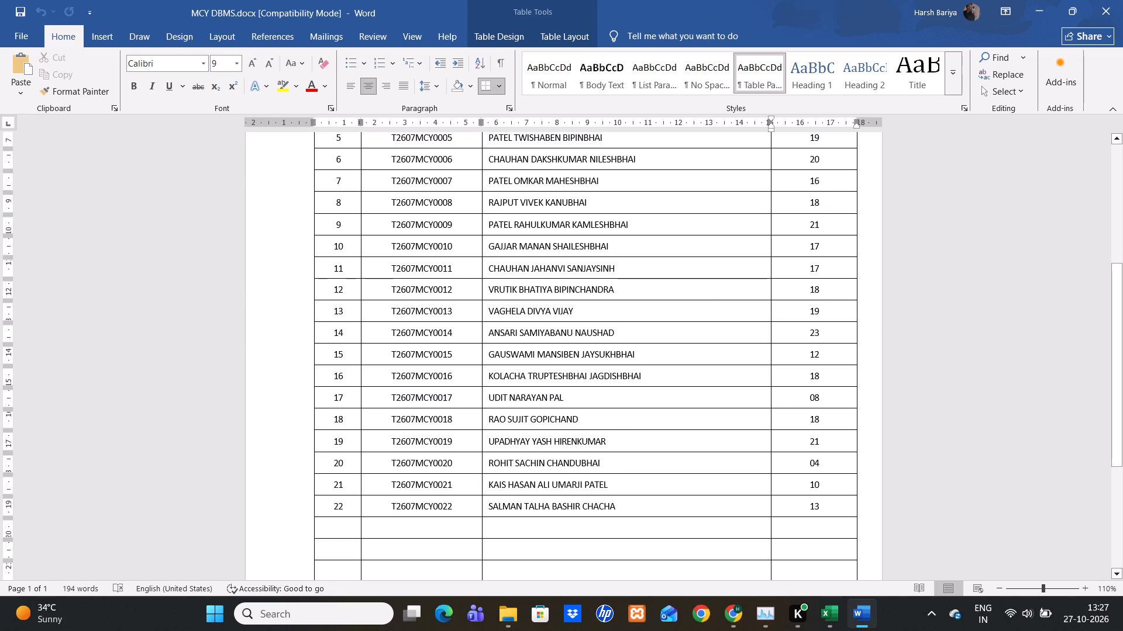
Check the DBMS theory TOTAL FAIL formula in K71 of the MCA sheet.
key("alt+Tab")
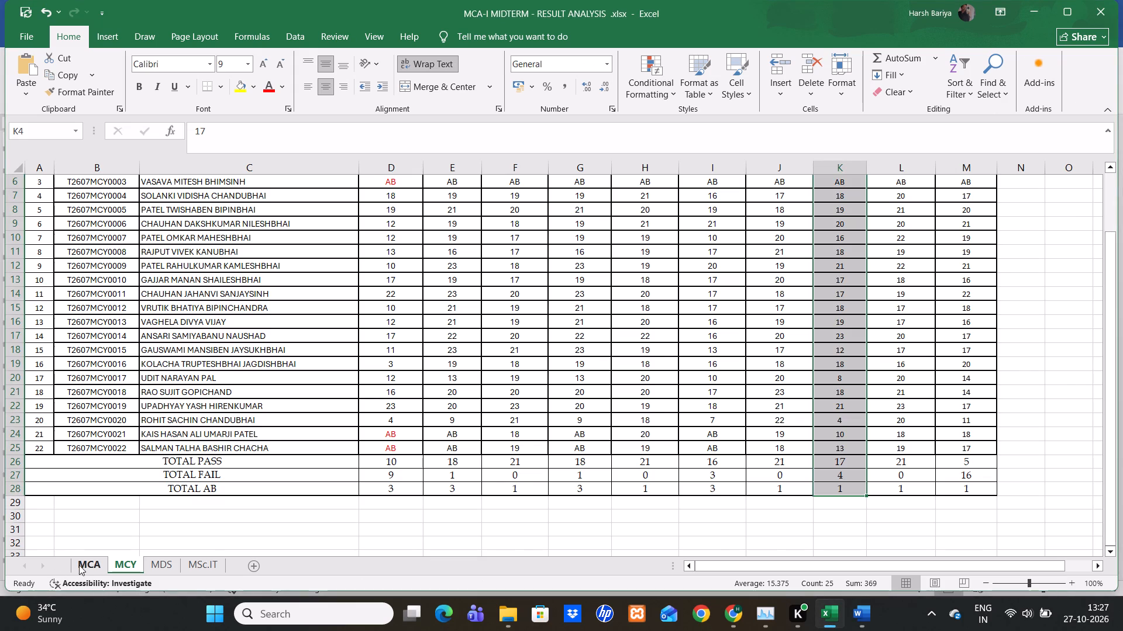
left_click(79, 565)
scroll(411, 459, "down", 4)
scroll(566, 397, "down", 3)
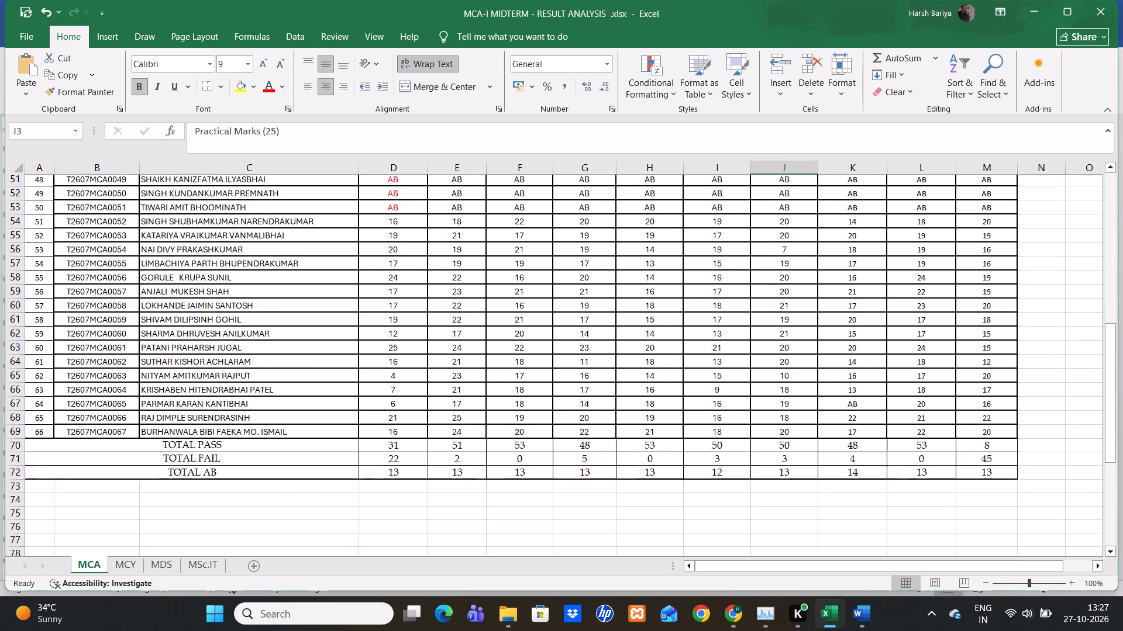
left_click(835, 432)
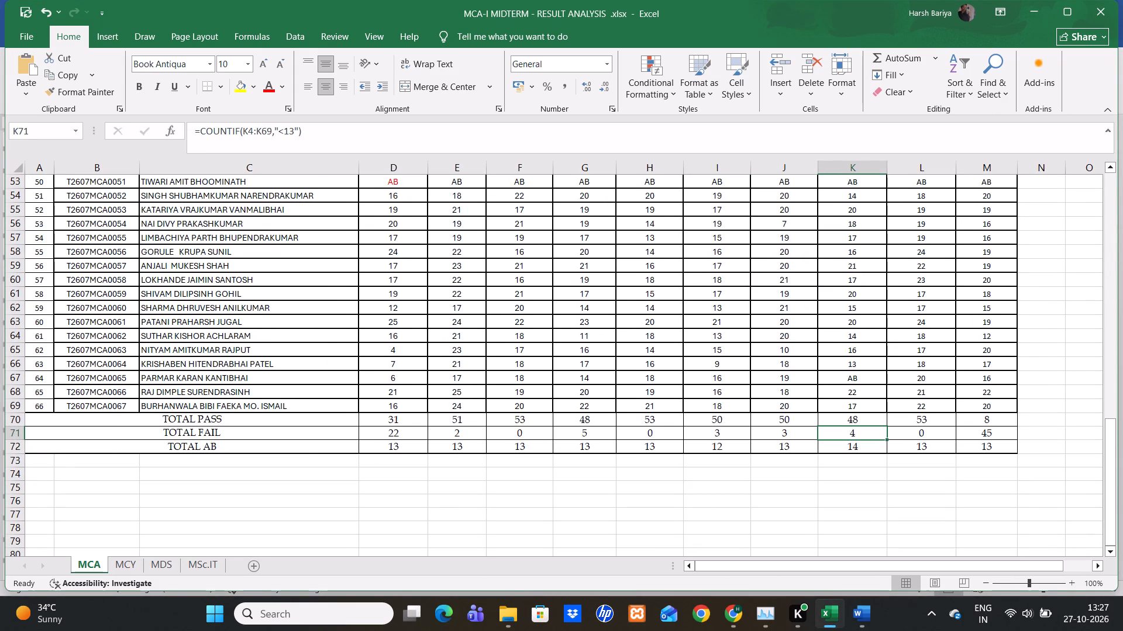
scroll(863, 391, "up", 5)
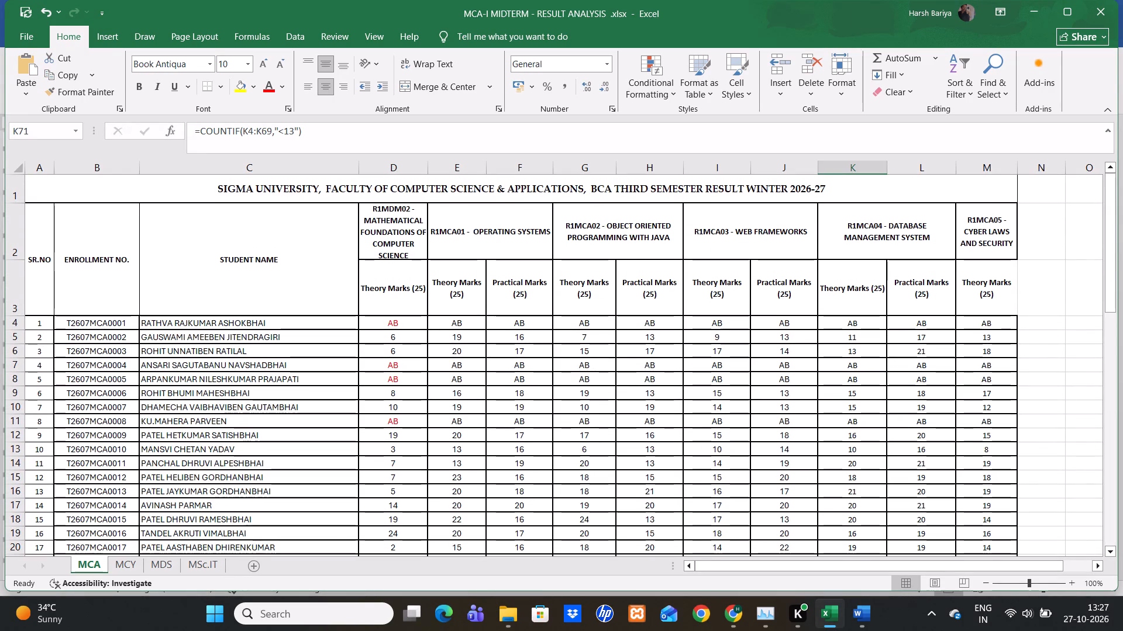
Look down the DBMS theory column of the MCA sheet for failing marks below 13, through to the totals rows.
left_click(861, 447)
scroll(861, 447, "down", 2)
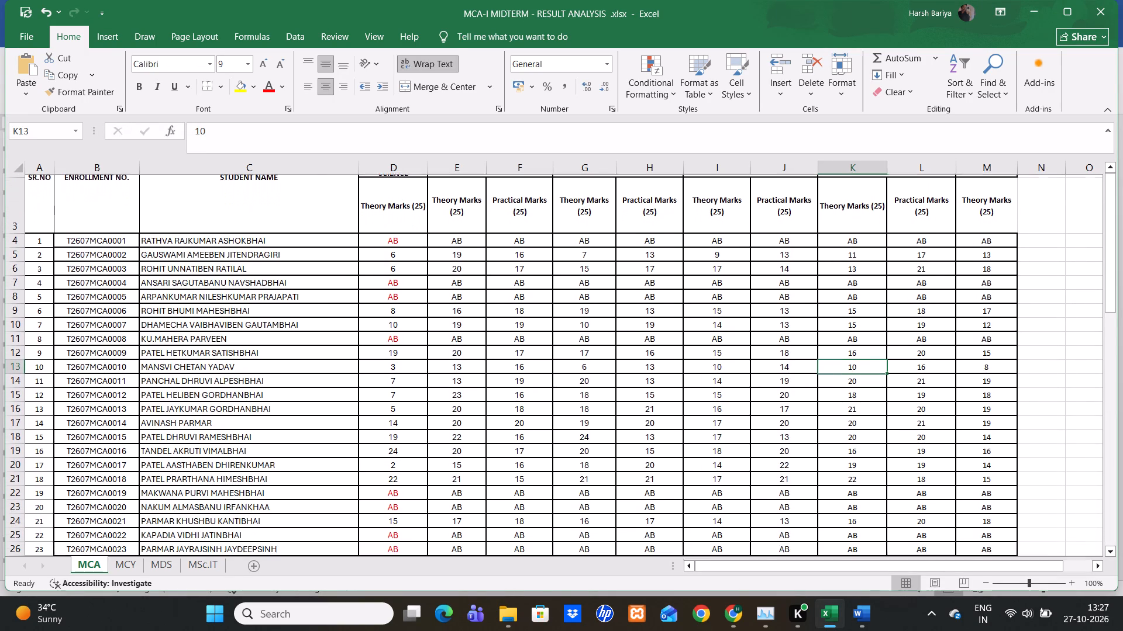
scroll(866, 486, "down", 2)
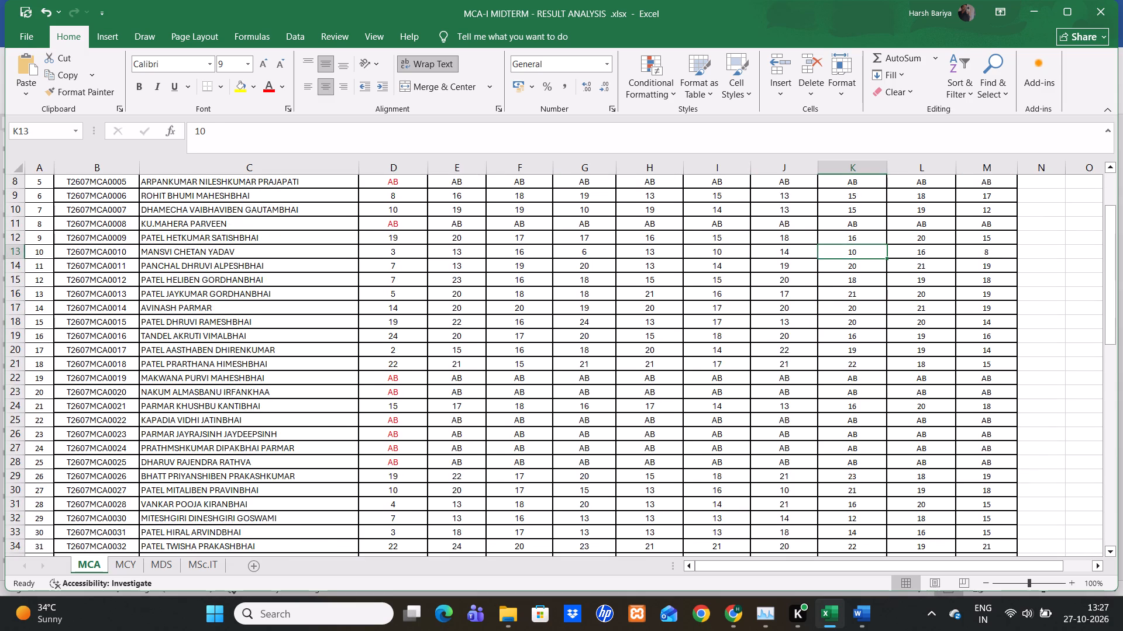
scroll(866, 486, "down", 1)
left_click(864, 488)
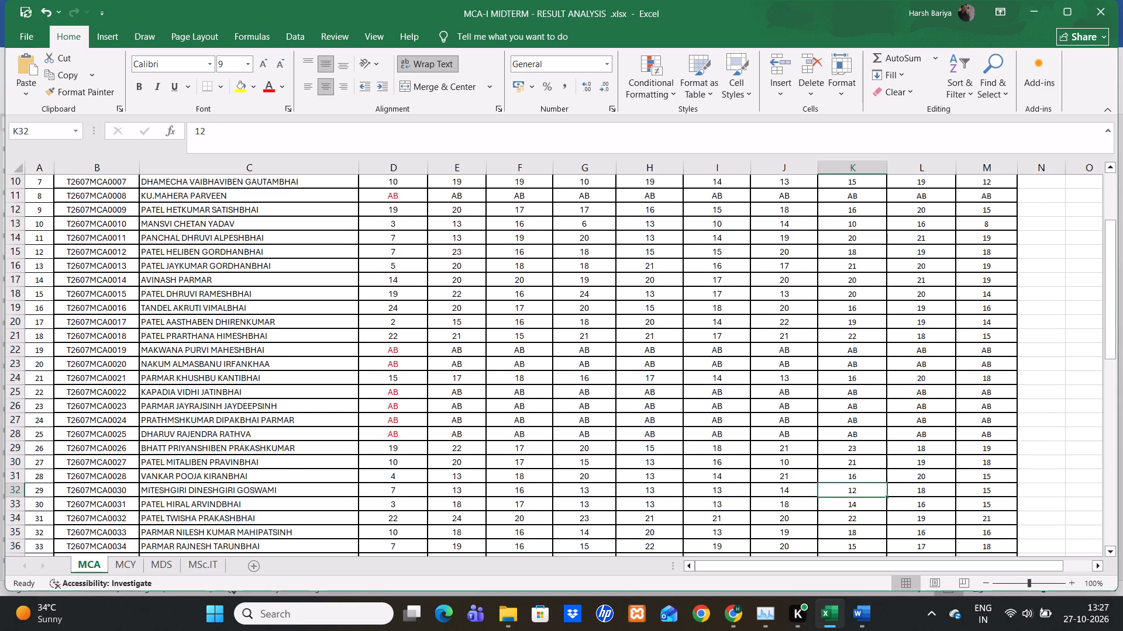
scroll(864, 488, "down", 4)
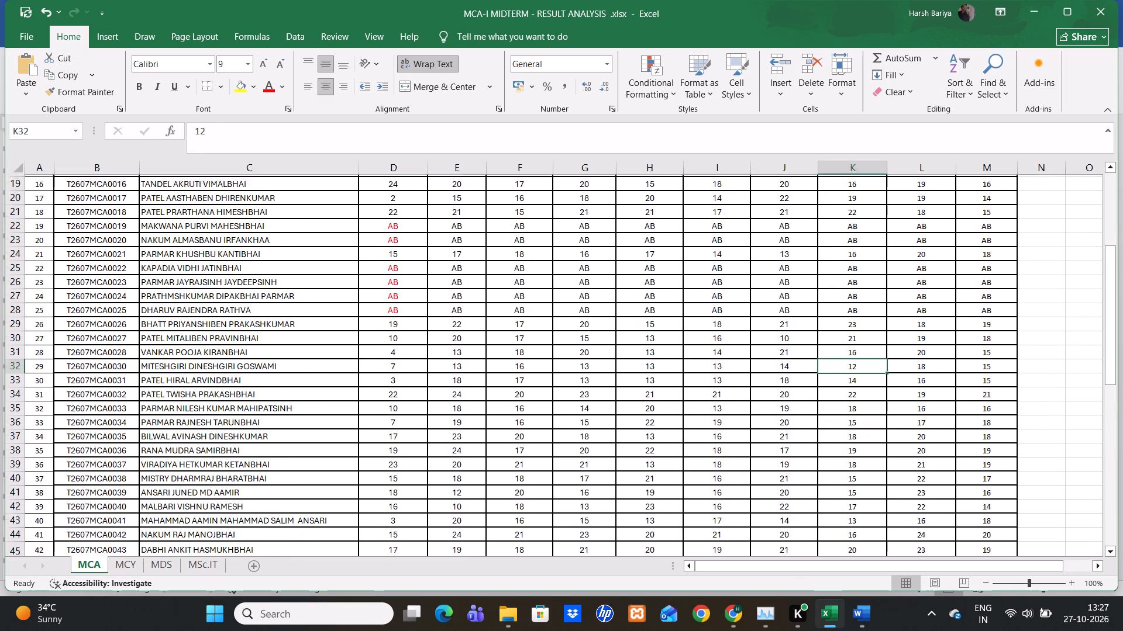
scroll(864, 488, "down", 3)
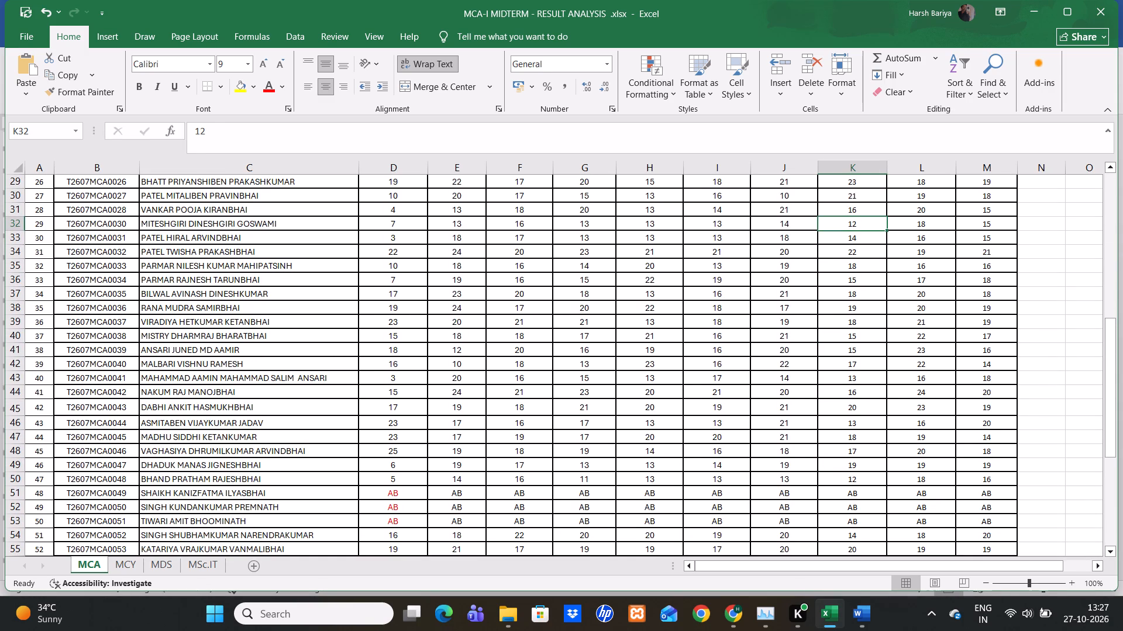
left_click(862, 479)
scroll(862, 479, "down", 1)
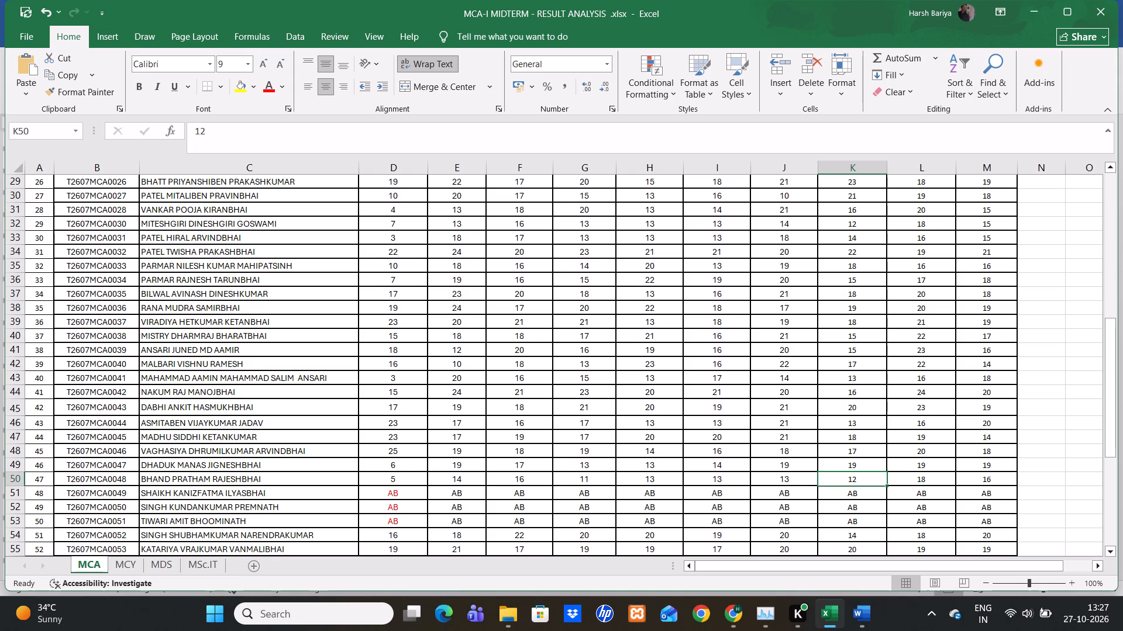
scroll(862, 479, "down", 3)
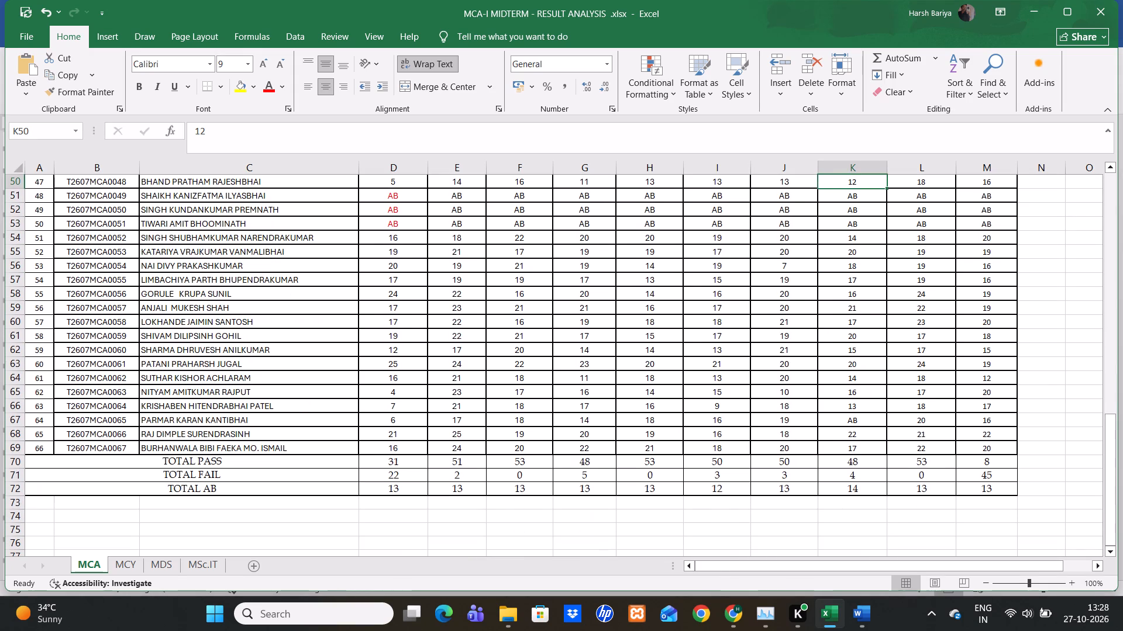
Open MDS DBMS.docx from the THEORY folder and copy the marks of all 14 students.
key("alt+Tab")
key("alt+Tab")
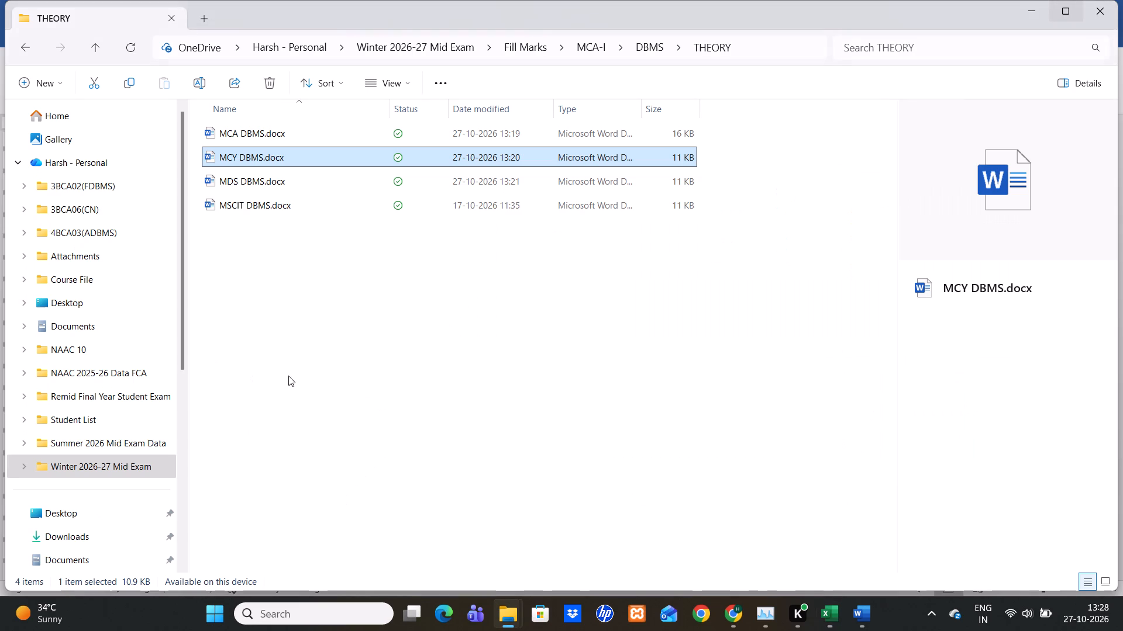
double_click(313, 190)
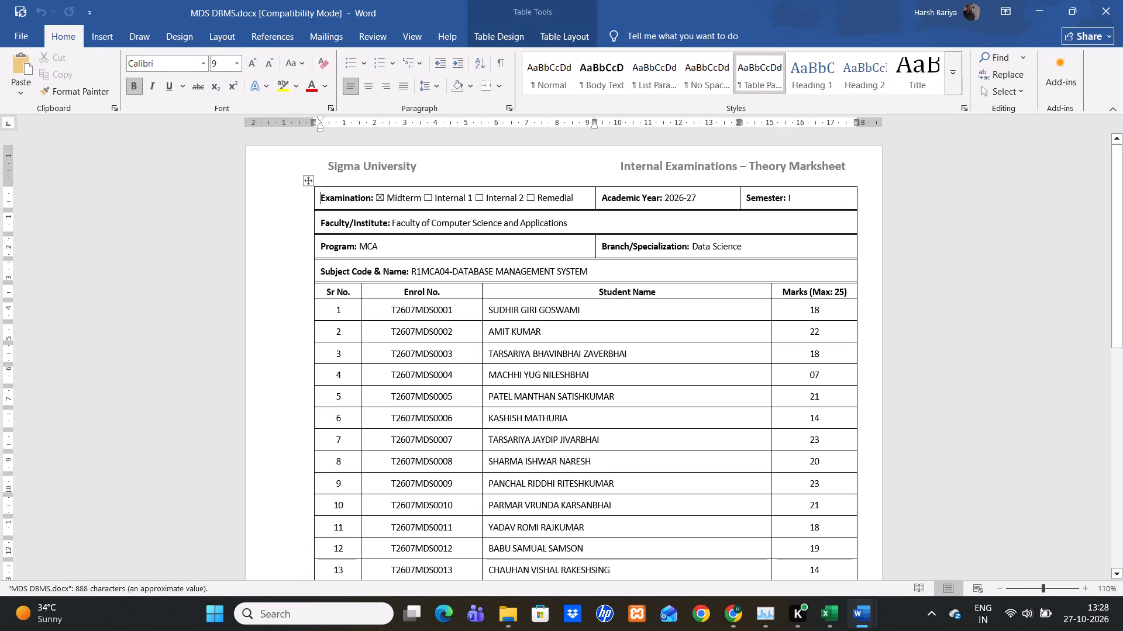
left_click_drag(811, 311, 832, 459)
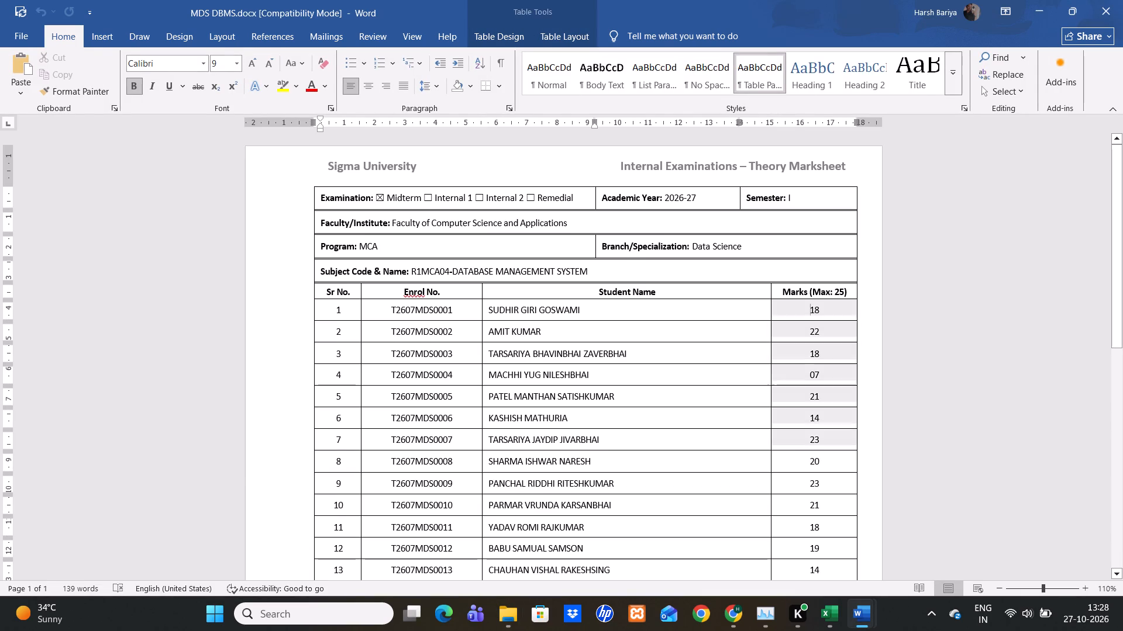
left_click_drag(832, 459, 817, 417)
key("ctrl+c")
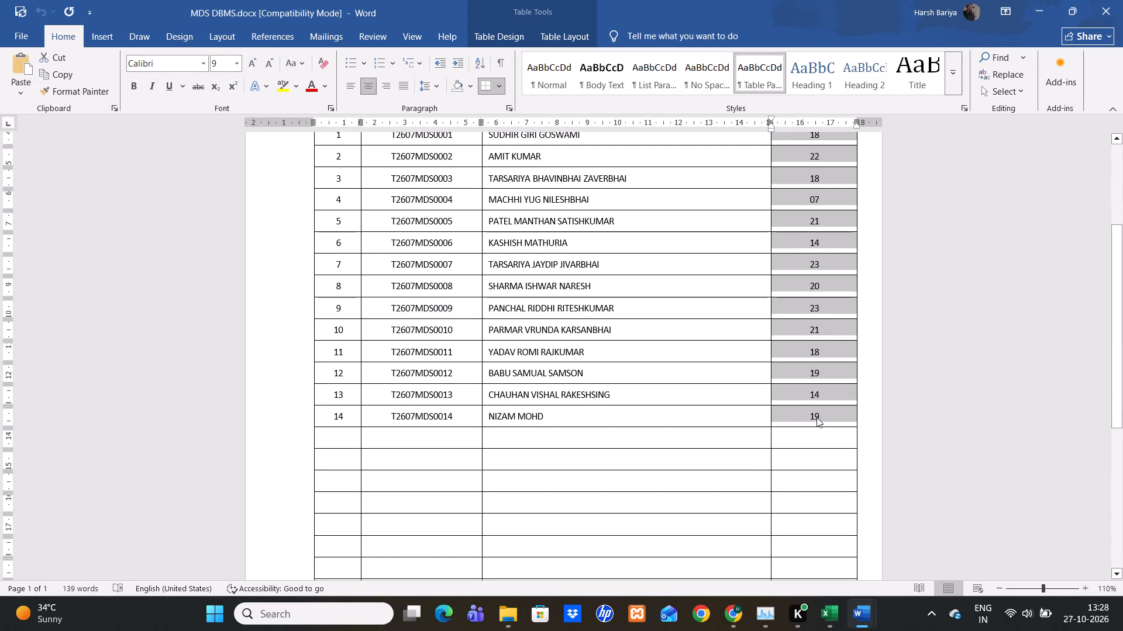
In the result analysis workbook's MDS sheet, replace the DBMS theory marks in K4:K17 with the copied marks and save.
key("alt+Tab")
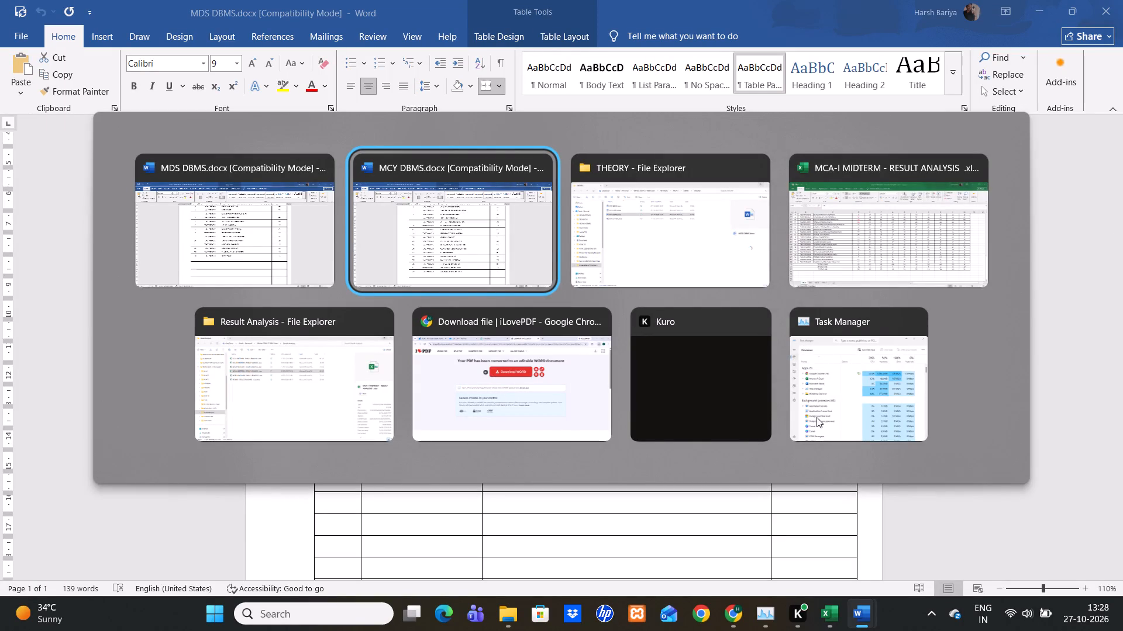
key("alt+Tab")
key("alt+Tab")
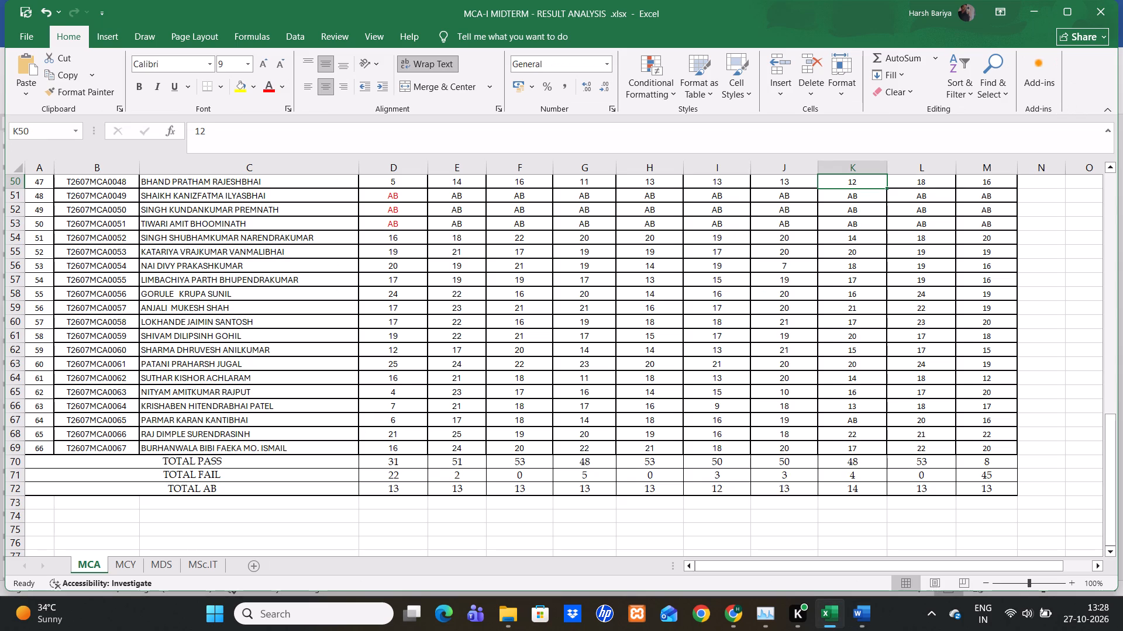
left_click(165, 563)
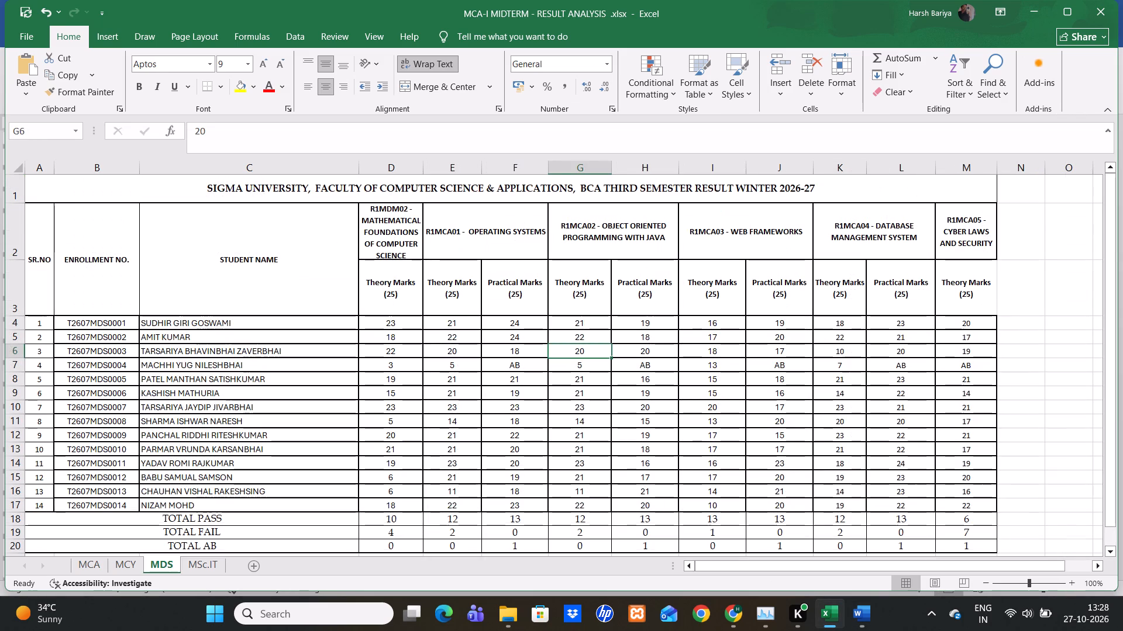
left_click_drag(829, 319, 848, 501)
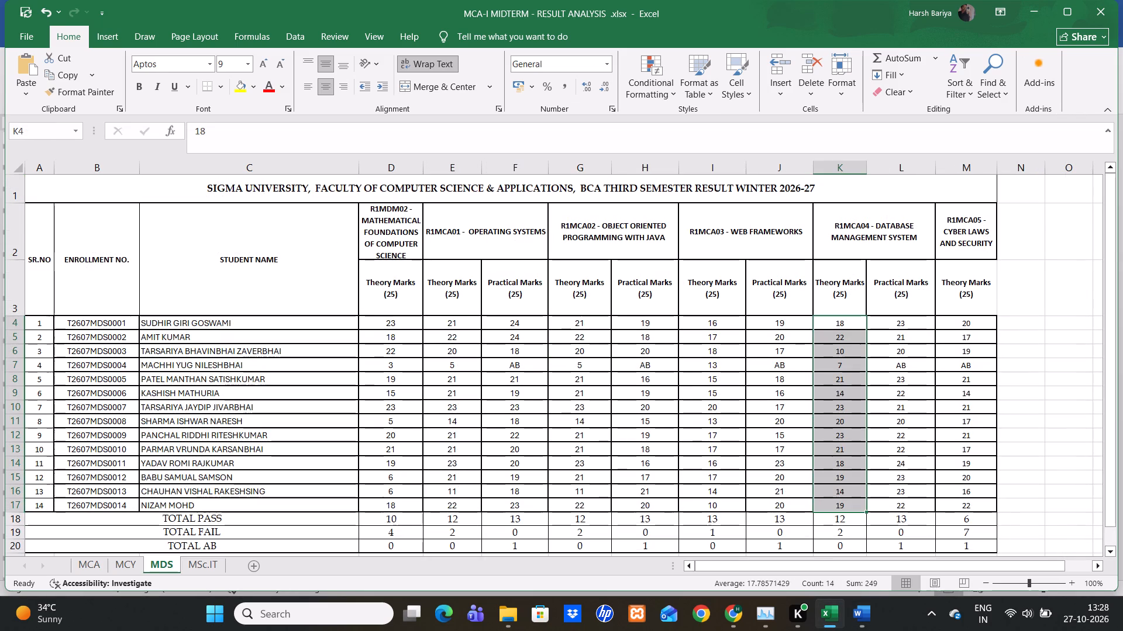
key("Delete")
key("ctrl+v")
left_click(720, 457)
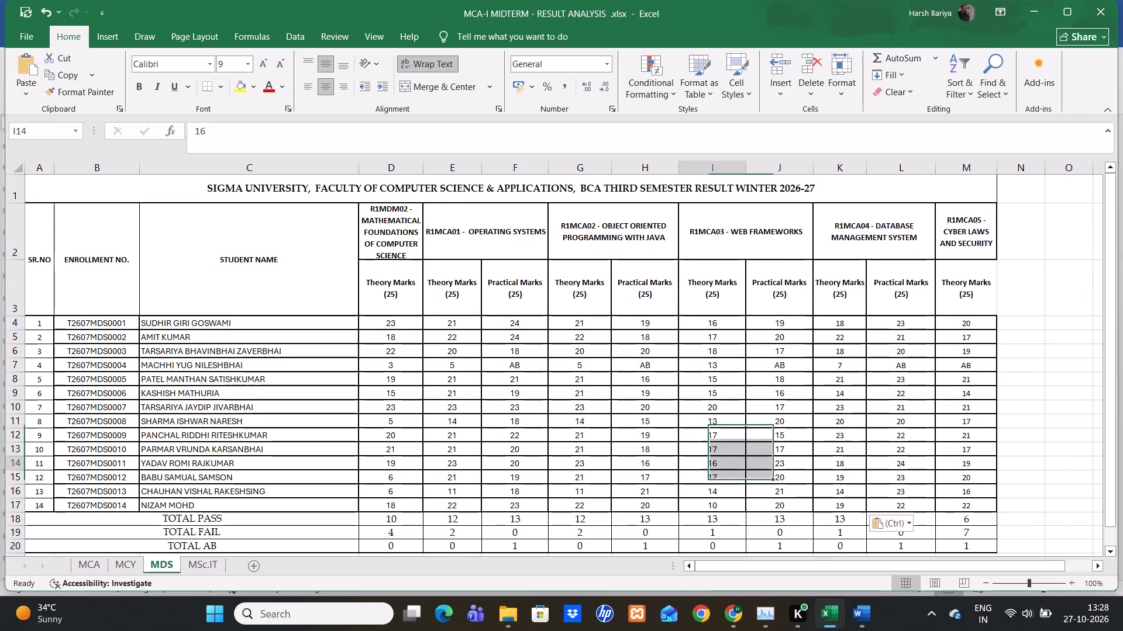
key("ctrl+s")
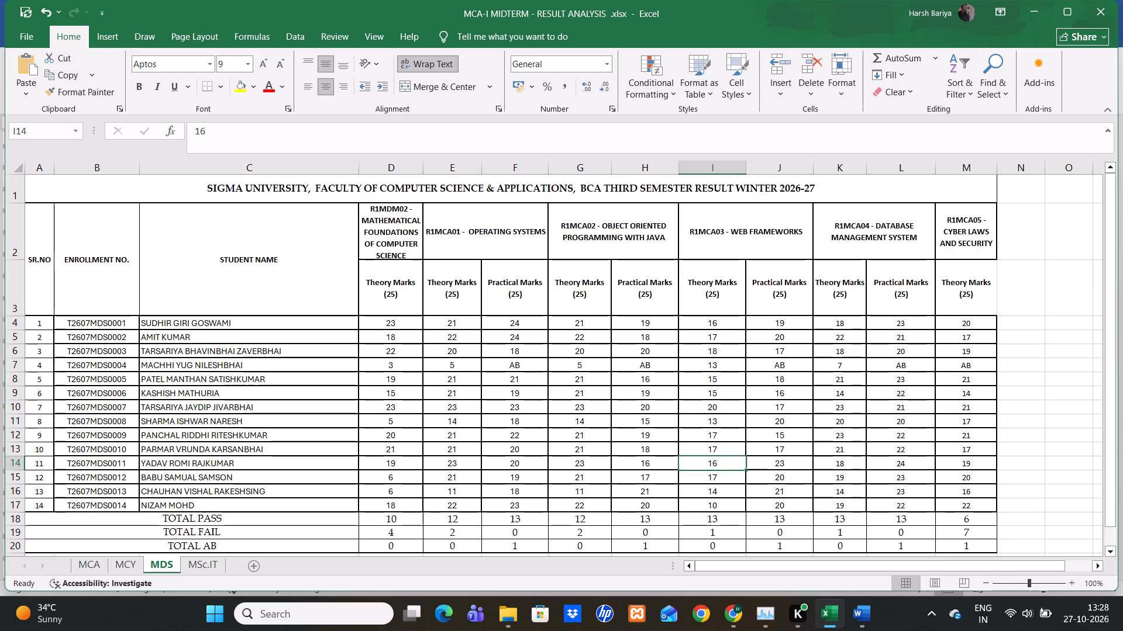